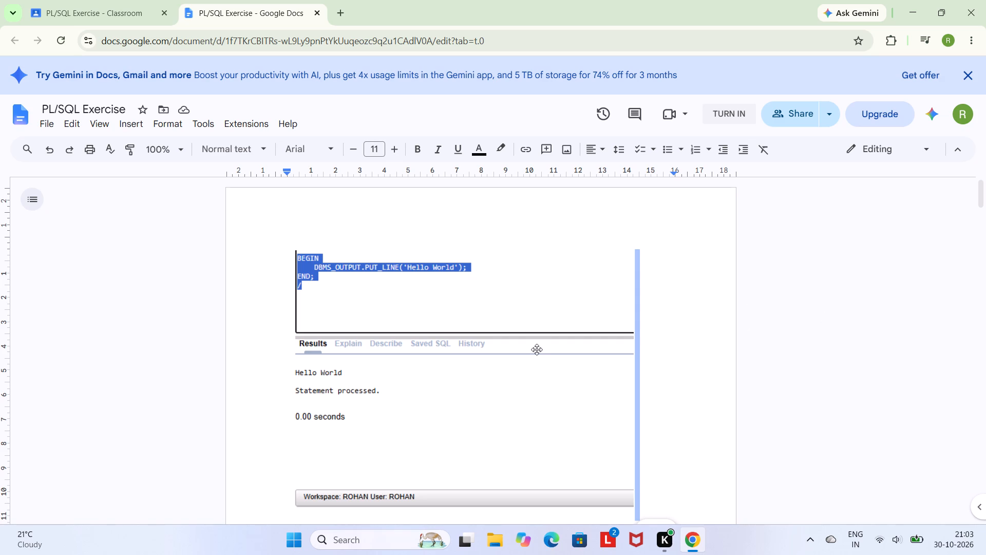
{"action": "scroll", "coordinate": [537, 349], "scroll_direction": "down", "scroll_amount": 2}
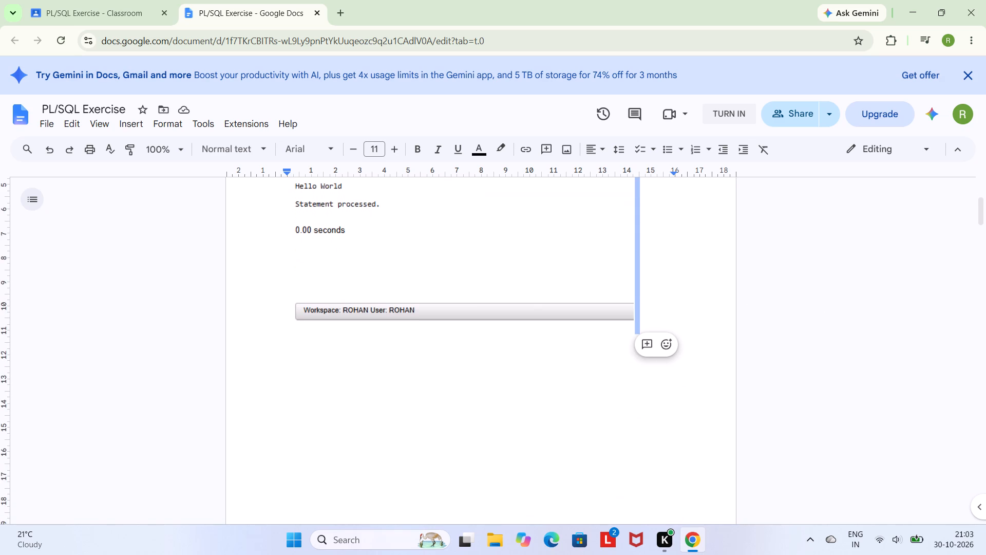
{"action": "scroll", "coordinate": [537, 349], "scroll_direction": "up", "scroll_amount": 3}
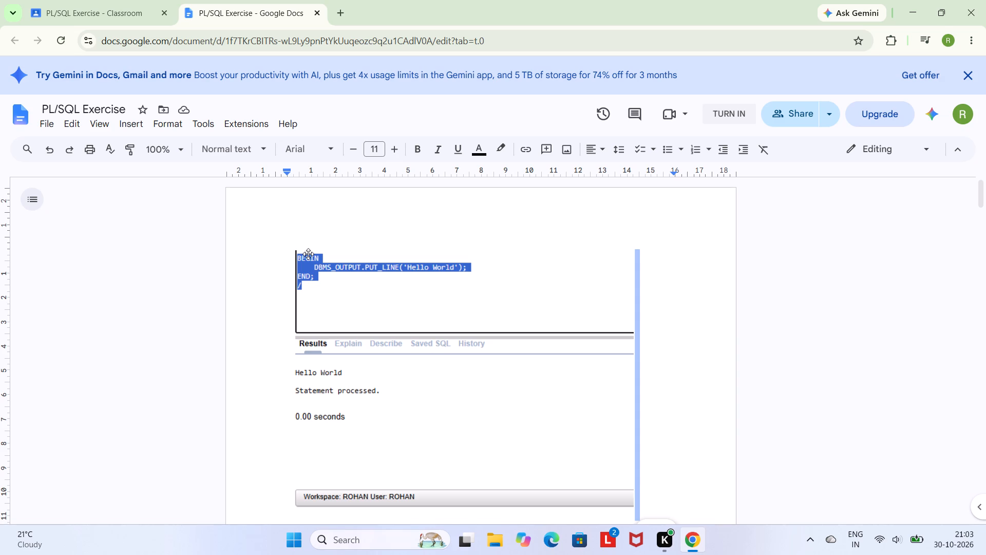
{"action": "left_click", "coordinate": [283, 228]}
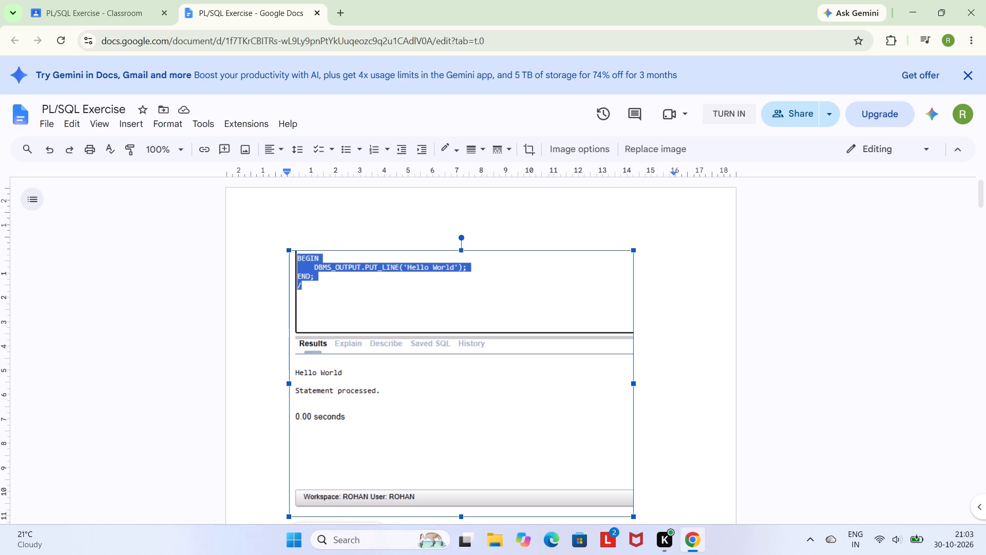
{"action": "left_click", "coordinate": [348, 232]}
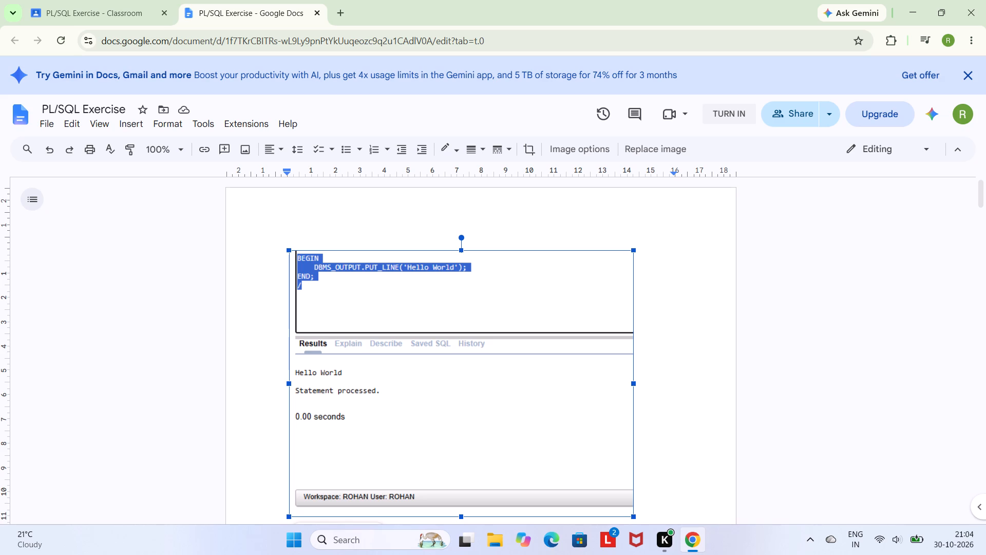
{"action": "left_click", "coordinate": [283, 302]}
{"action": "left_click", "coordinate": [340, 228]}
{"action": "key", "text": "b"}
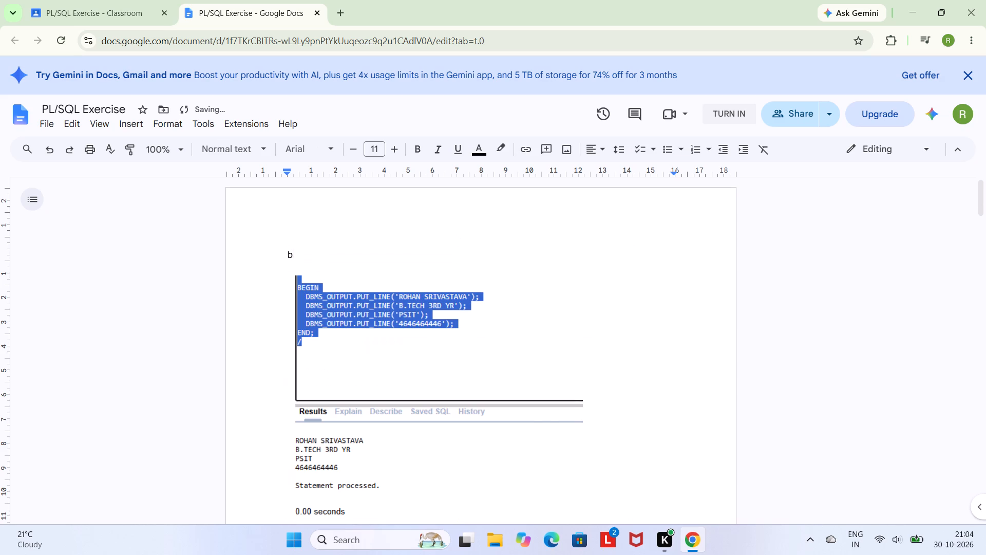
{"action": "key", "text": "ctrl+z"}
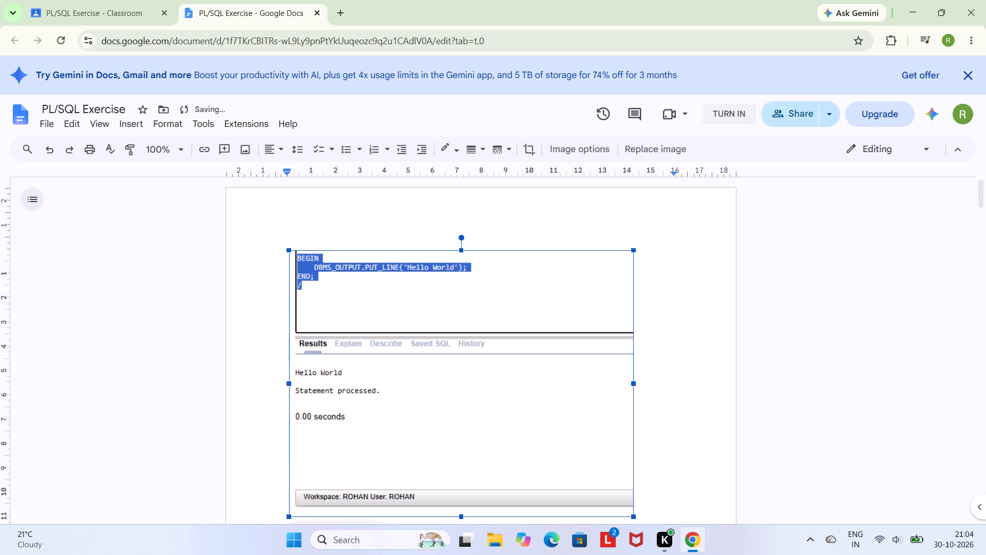
Insert five blank lines above the Hello World code screenshot on the first page.
{"action": "left_click", "coordinate": [405, 232]}
{"action": "left_click", "coordinate": [652, 249]}
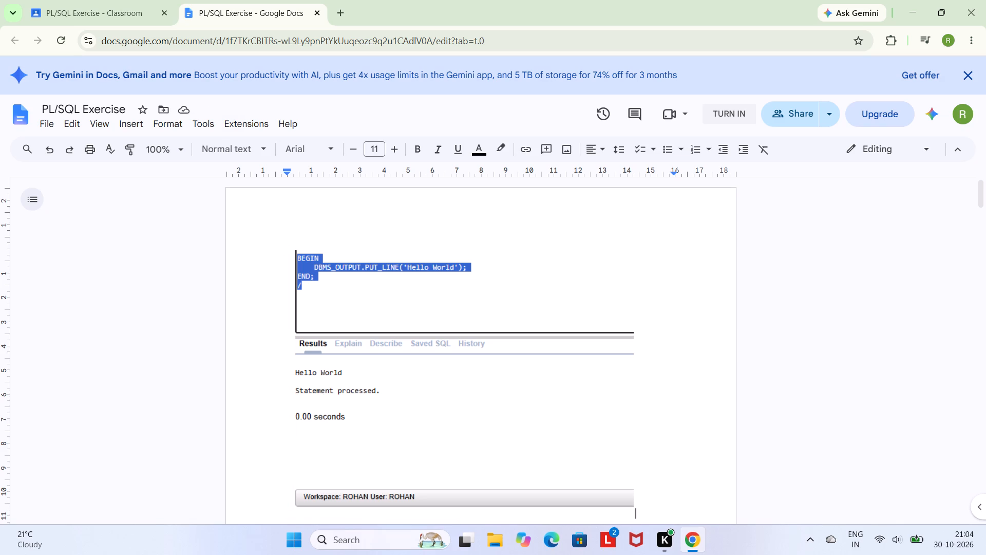
{"action": "left_click", "coordinate": [293, 251]}
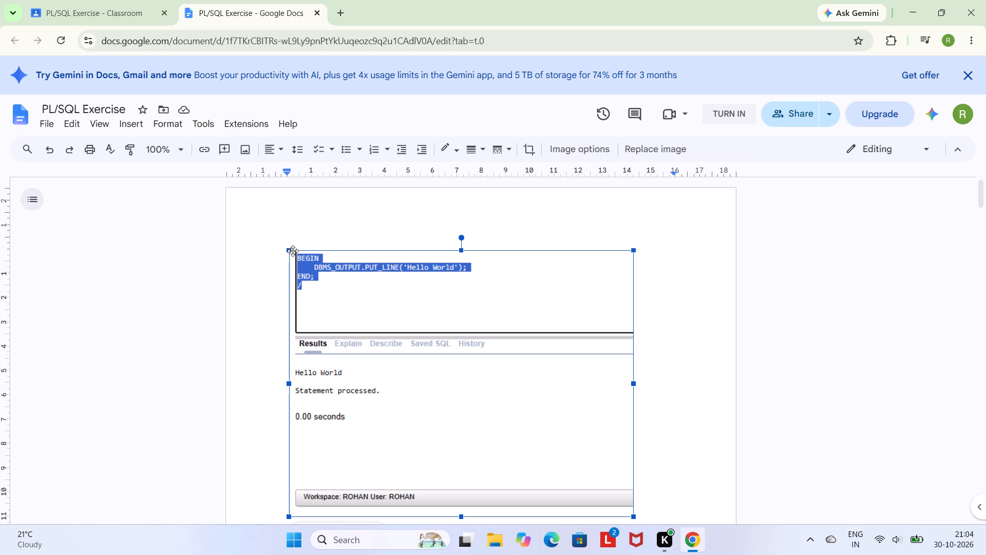
{"action": "key", "text": "Up"}
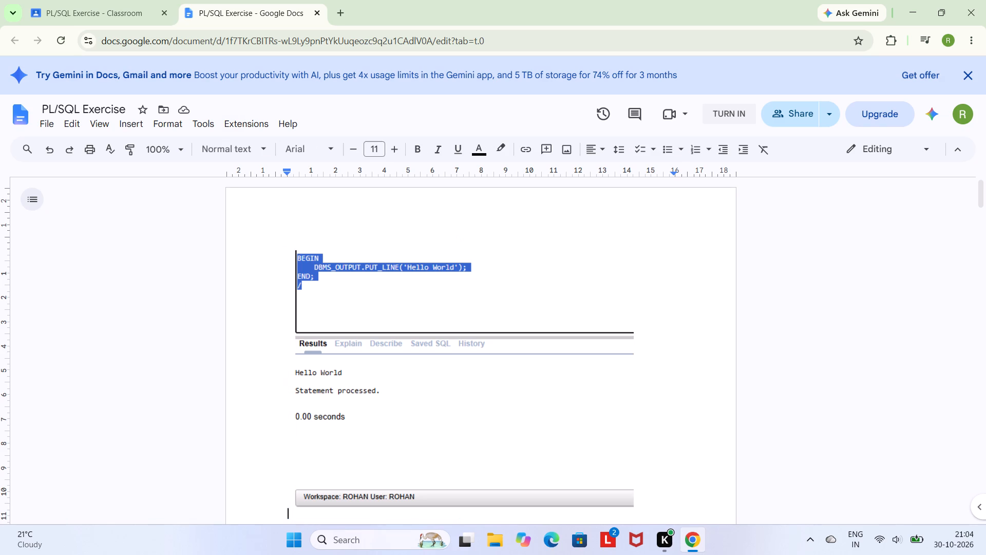
{"action": "key", "text": "Down"}
{"action": "key", "text": "Down"}
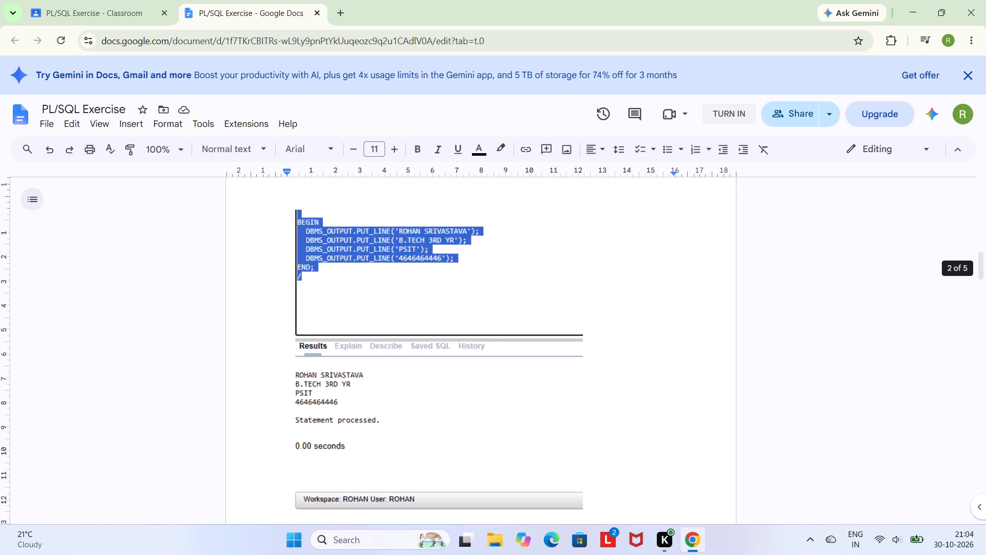
{"action": "key", "text": "Up"}
{"action": "key", "text": "Up"}
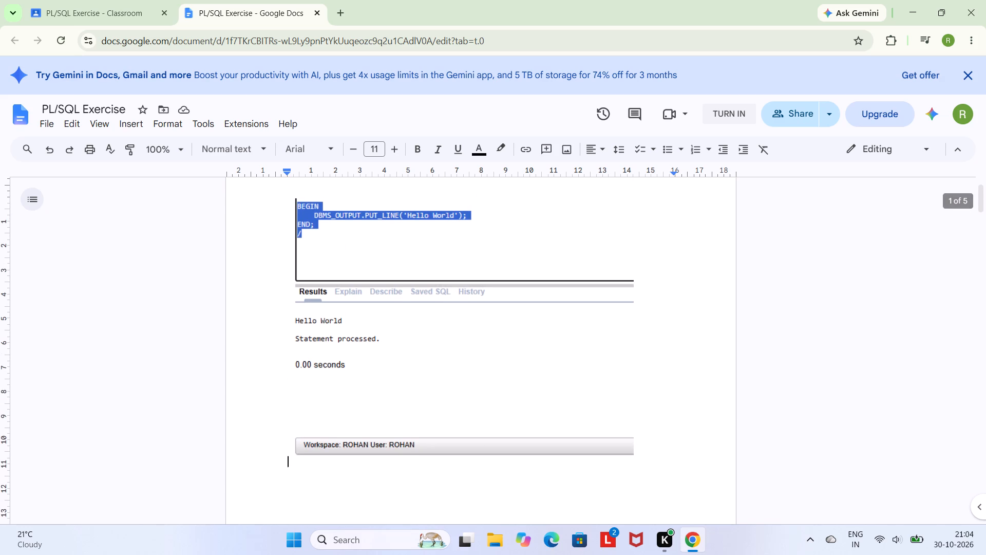
{"action": "key", "text": "Up"}
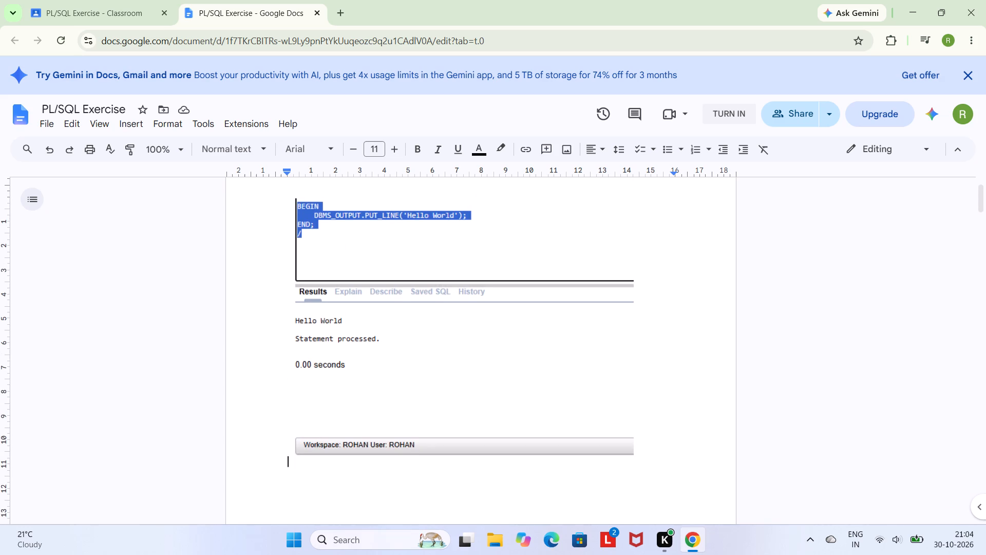
{"action": "key", "text": "n"}
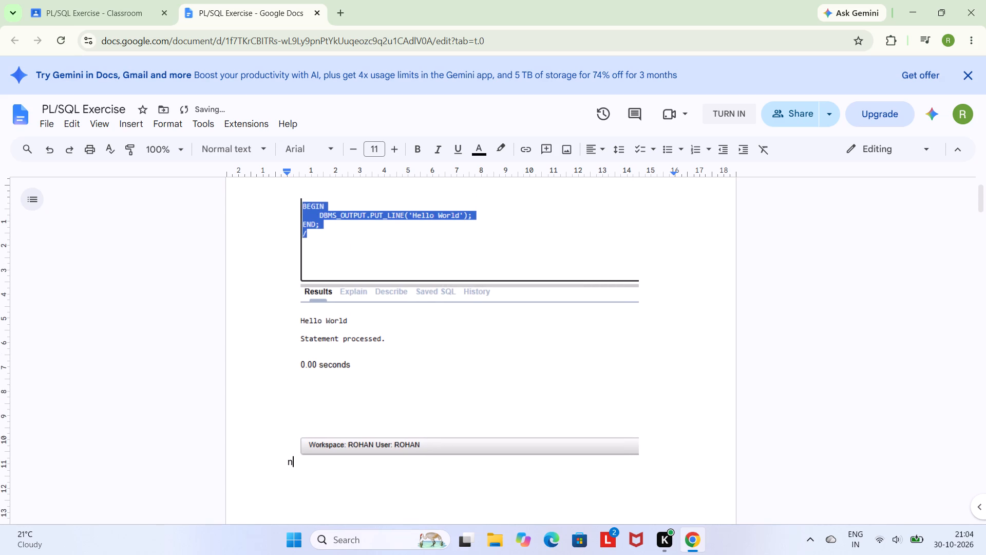
{"action": "key", "text": "BackSpace"}
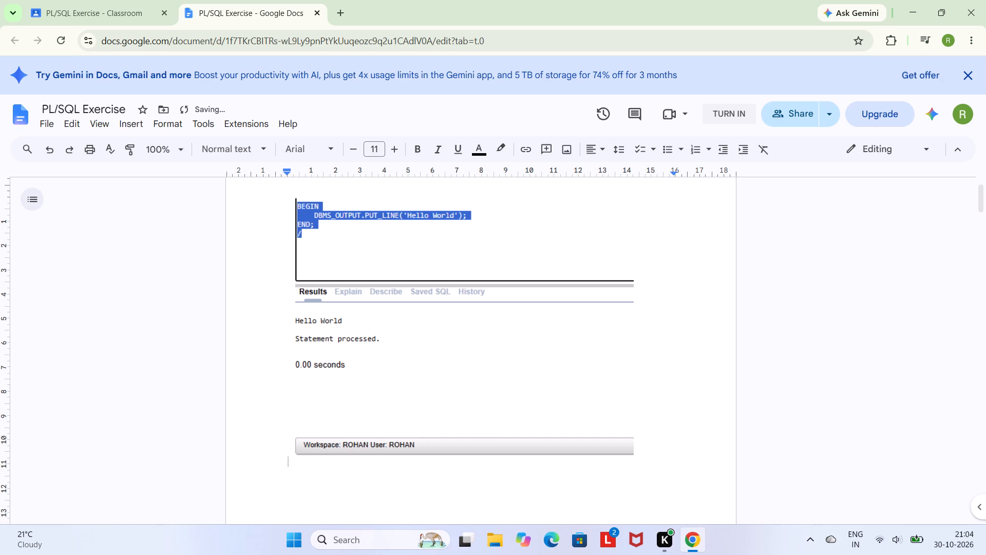
{"action": "key", "text": "Return"}
{"action": "key", "text": "Return"}
{"action": "key", "text": "Return"}
{"action": "key", "text": "Return"}
{"action": "key", "text": "Return"}
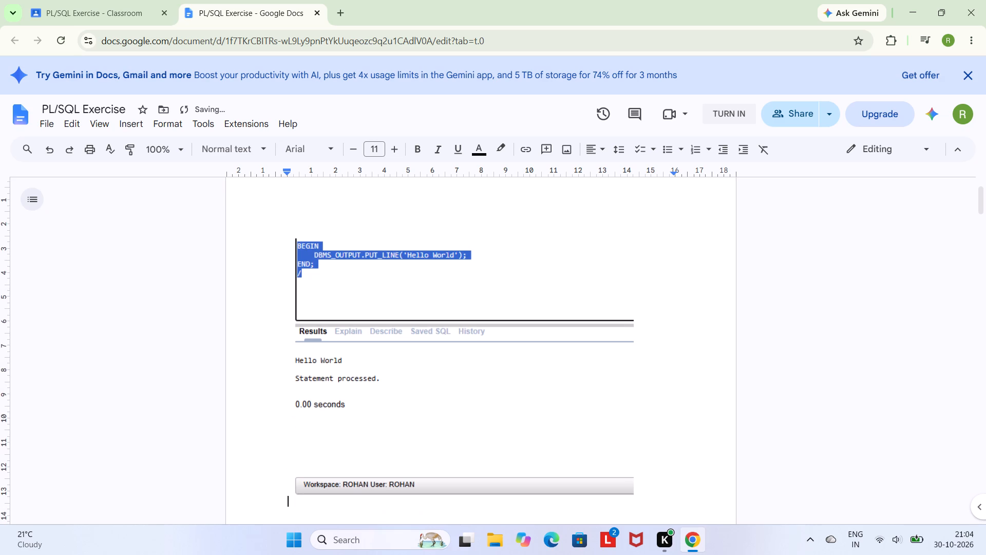
Write the heading "Q1- Print Hellow World" directly above the first screenshot, followed by a blank line.
{"action": "key", "text": "Up"}
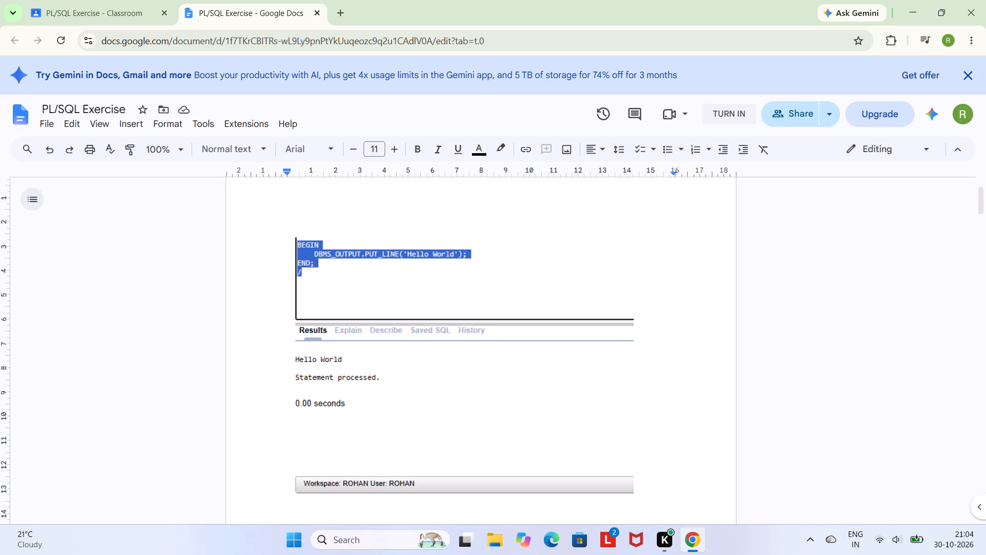
{"action": "key", "text": "shift+q"}
{"action": "key", "text": "1"}
{"action": "key", "text": "minus"}
{"action": "key", "text": "space"}
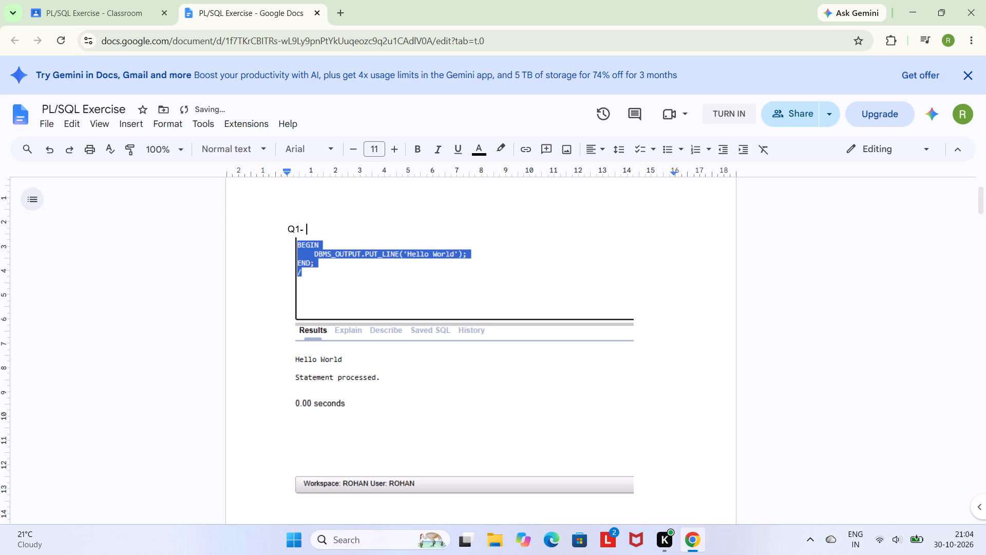
{"action": "type", "text": "Pr"}
{"action": "type", "text": "int"}
{"action": "key", "text": "space"}
{"action": "type", "text": "Hellow"}
{"action": "key", "text": "space"}
{"action": "key", "text": "shift+w"}
{"action": "type", "text": "or"}
{"action": "key", "text": "l"}
{"action": "key", "text": "d"}
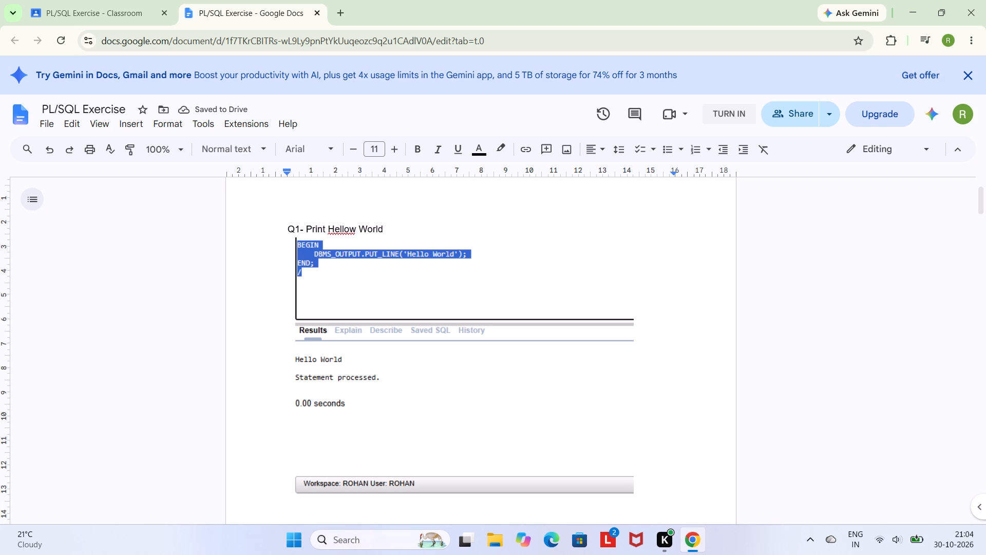
{"action": "key", "text": "Return"}
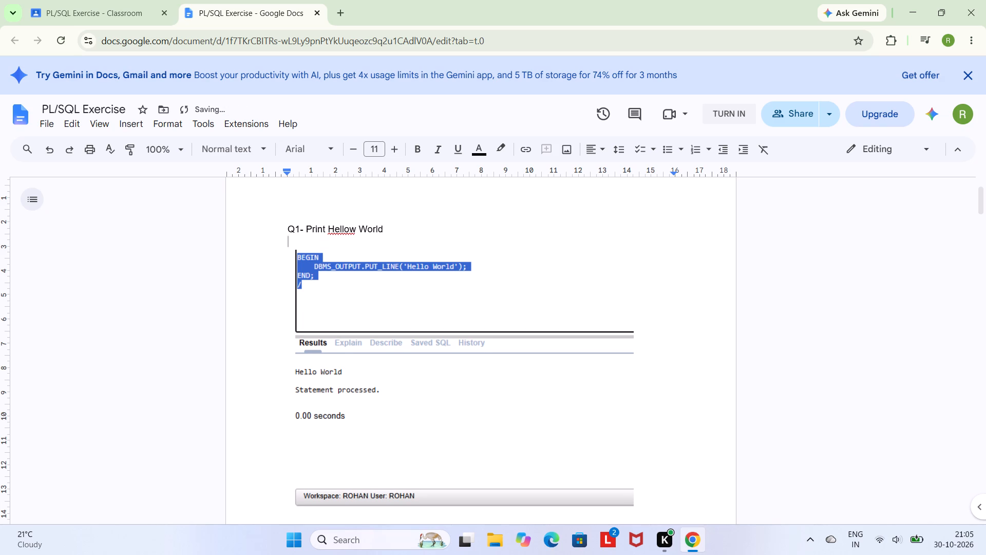
Remove the blank lines above the Q1 heading so it starts at the top of the first page.
{"action": "scroll", "coordinate": [307, 213], "scroll_direction": "up", "scroll_amount": 2}
{"action": "left_click", "coordinate": [285, 302]}
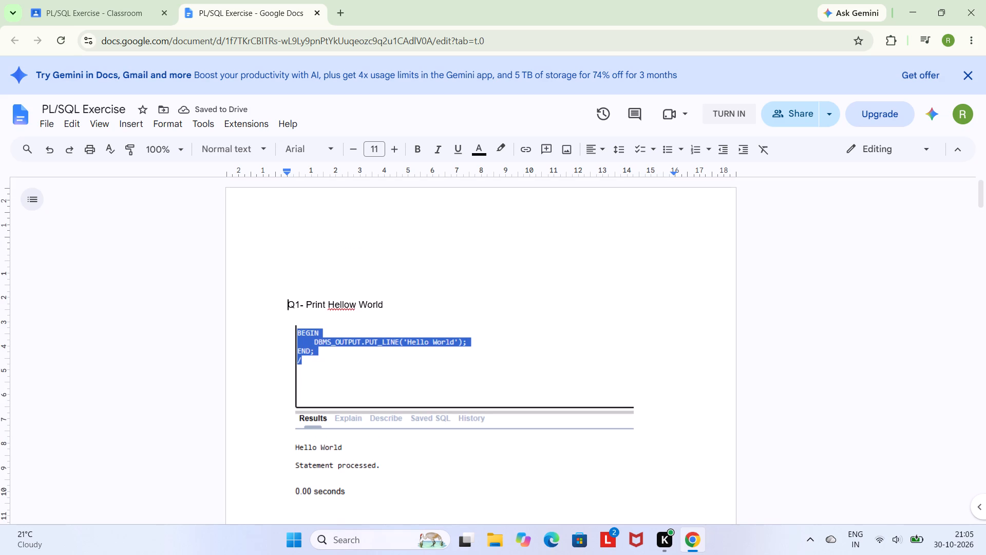
{"action": "key", "text": "BackSpace"}
{"action": "key", "text": "BackSpace"}
{"action": "key", "text": "BackSpace"}
{"action": "key", "text": "BackSpace"}
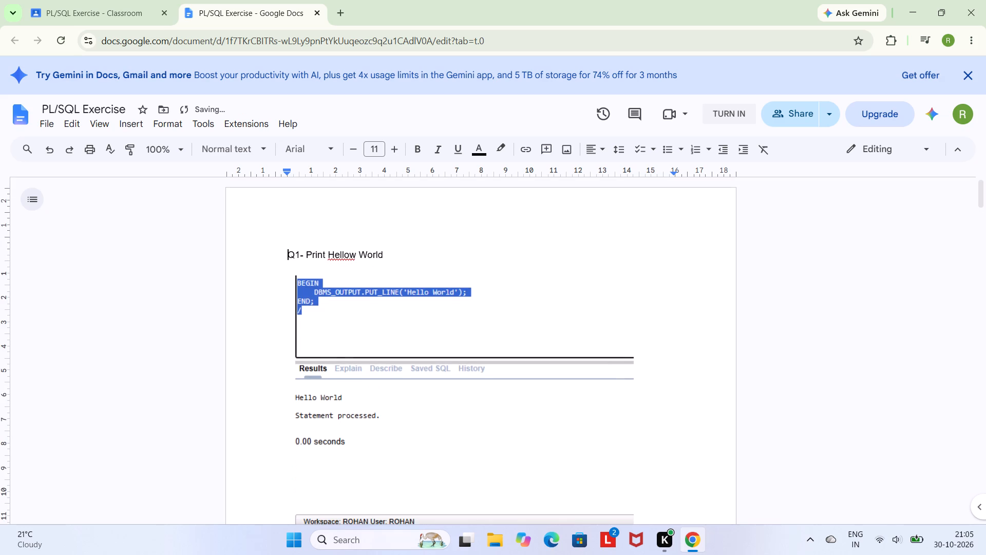
{"action": "key", "text": "BackSpace"}
Correct "Hellow" to "Hello" in the Q1 heading, keeping a space before "World".
{"action": "left_click", "coordinate": [358, 254]}
{"action": "key", "text": "BackSpace"}
{"action": "key", "text": "BackSpace"}
{"action": "key", "text": "space"}
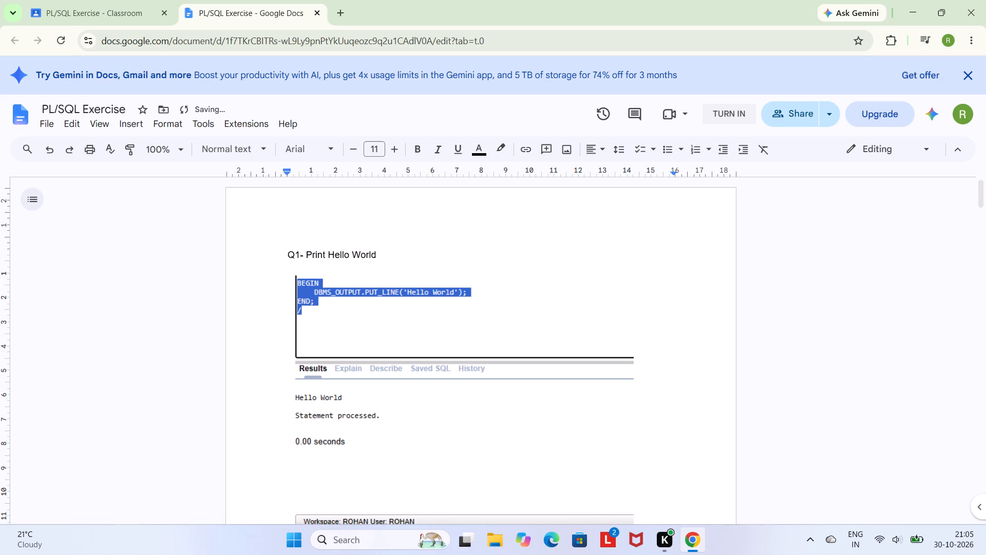
Make the whole heading "Q1- Print Hello World" bold.
{"action": "left_click", "coordinate": [385, 249]}
{"action": "left_click_drag", "start_coordinate": [381, 255], "coordinate": [378, 255]}
{"action": "left_click_drag", "start_coordinate": [378, 255], "coordinate": [277, 240]}
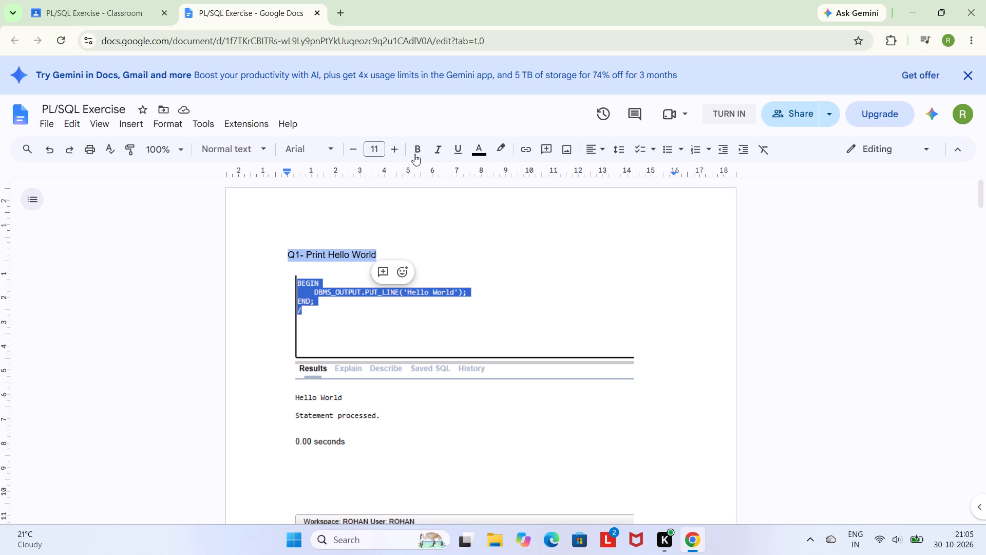
{"action": "left_click", "coordinate": [414, 154]}
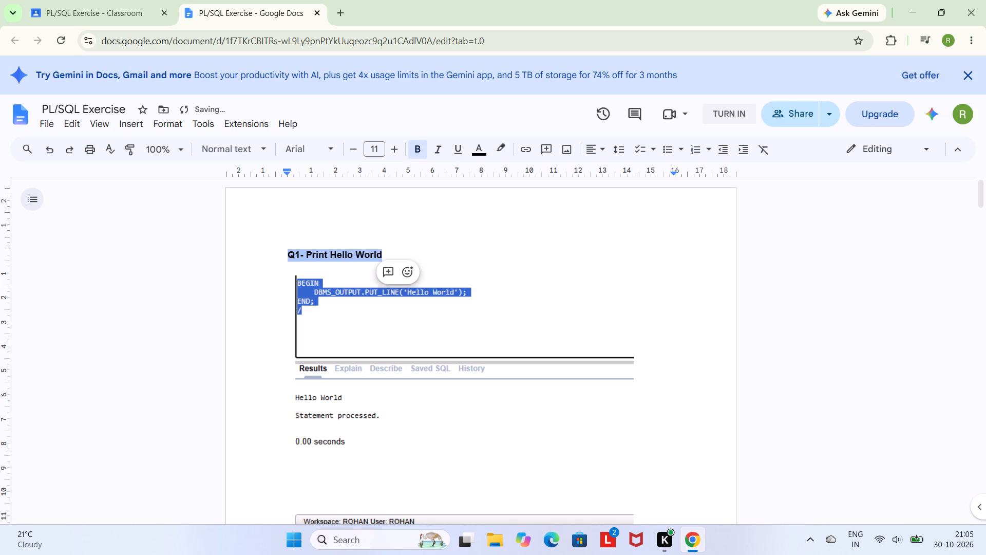
{"action": "left_click", "coordinate": [384, 235]}
{"action": "left_click", "coordinate": [328, 236]}
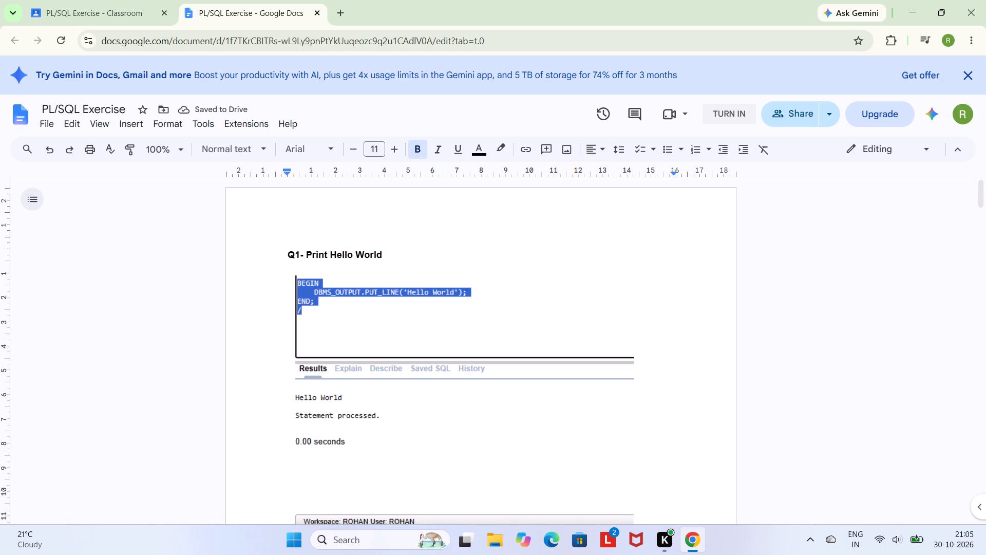
Add the title "LAB-7" above the Q1 heading, followed by a blank line.
{"action": "left_click", "coordinate": [284, 248]}
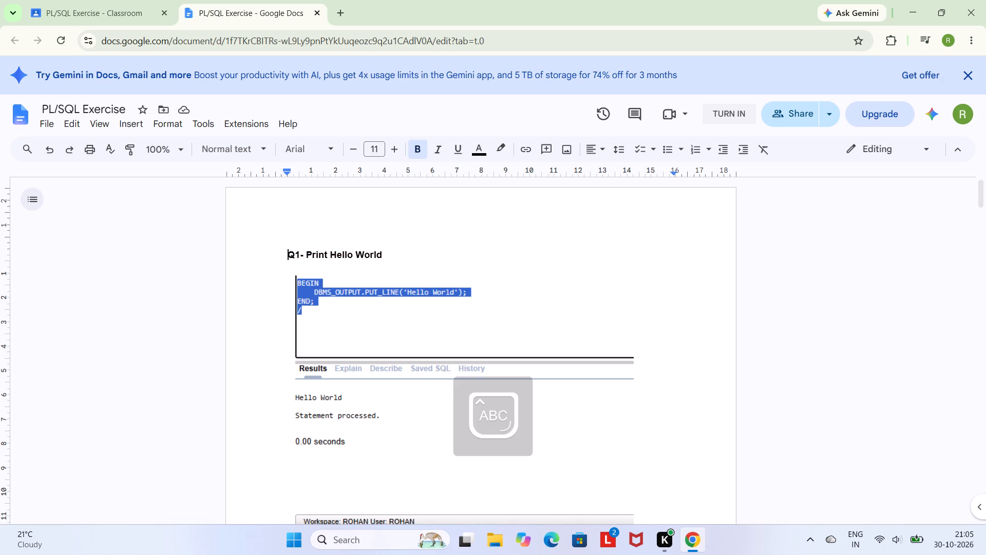
{"action": "type", "text": "LAB"}
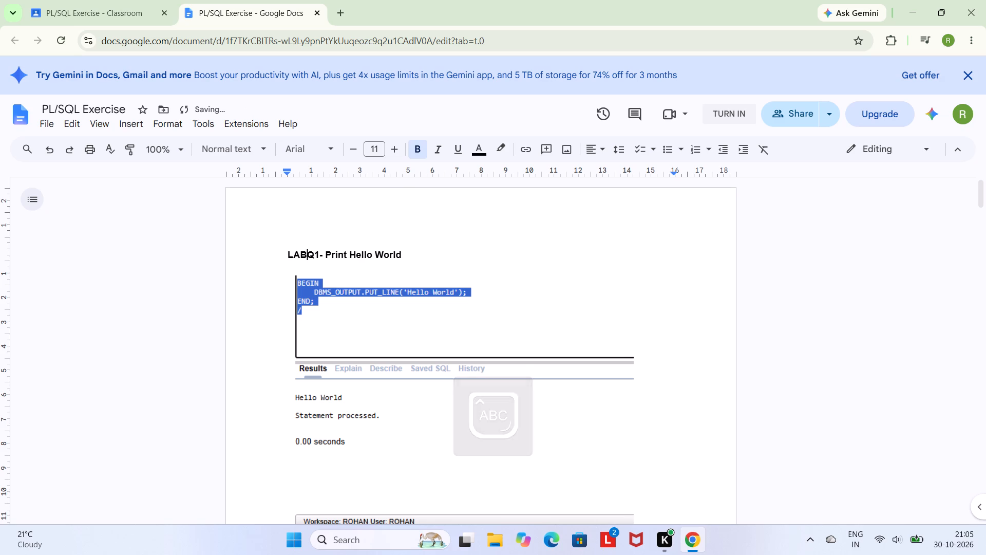
{"action": "key", "text": "minus"}
{"action": "key", "text": "7"}
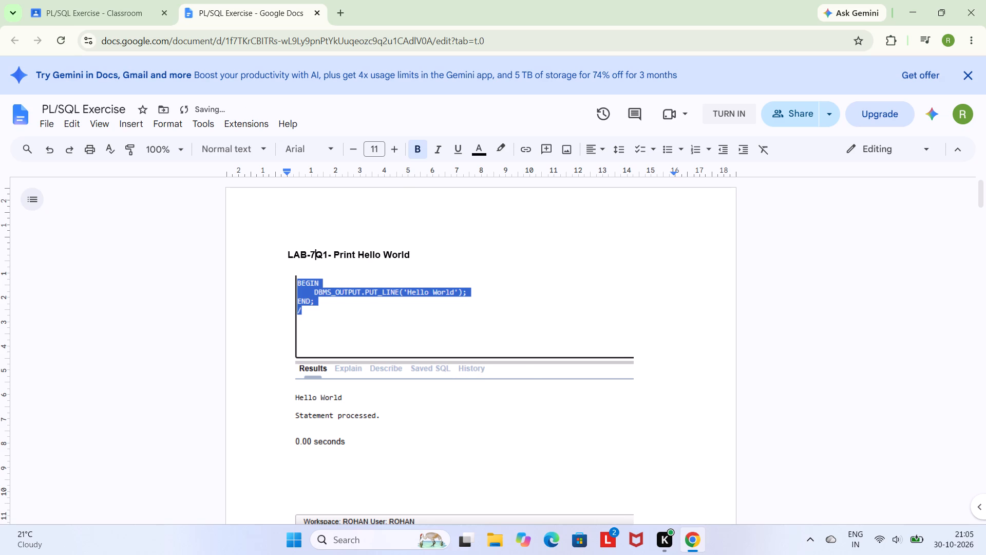
{"action": "key", "text": "Return"}
{"action": "key", "text": "Return"}
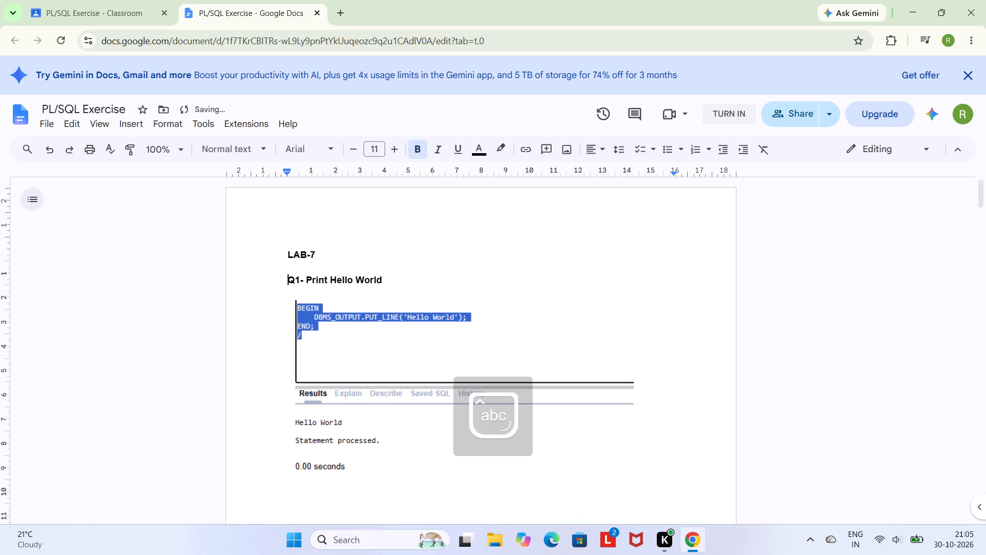
Increase the font size of the "LAB-7" title to 14.
{"action": "left_click_drag", "start_coordinate": [329, 253], "coordinate": [276, 247]}
{"action": "left_click", "coordinate": [392, 150]}
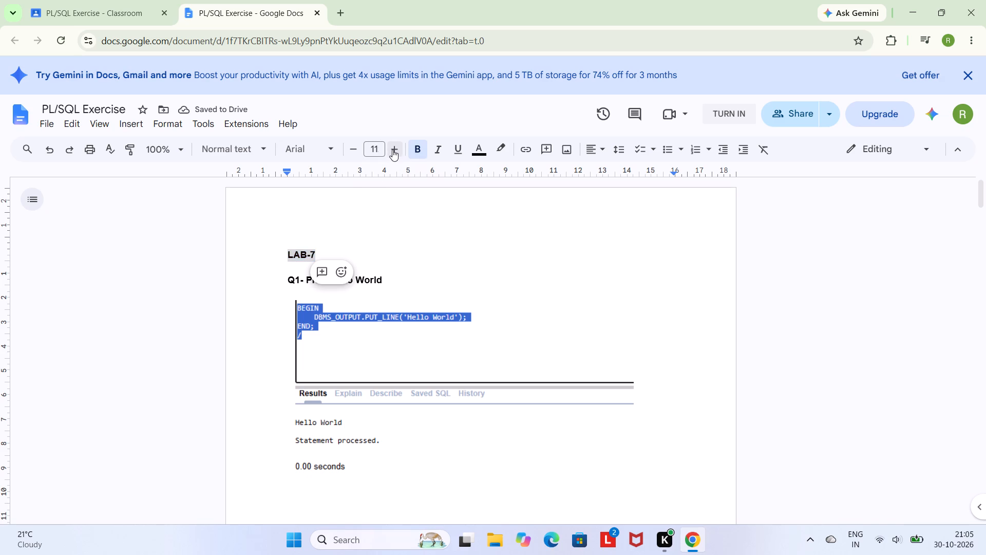
{"action": "left_click", "coordinate": [392, 150]}
{"action": "left_click", "coordinate": [392, 150]}
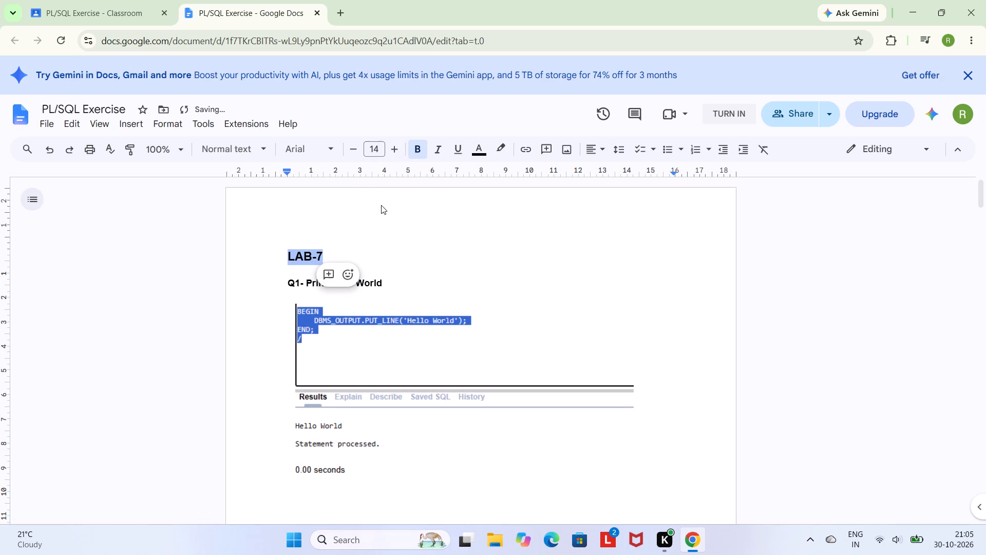
{"action": "left_click", "coordinate": [376, 241]}
Insert blank lines after the first screenshot until an empty line opens at the top of page 2, directly above the second screenshot.
{"action": "scroll", "coordinate": [359, 298], "scroll_direction": "down", "scroll_amount": 1}
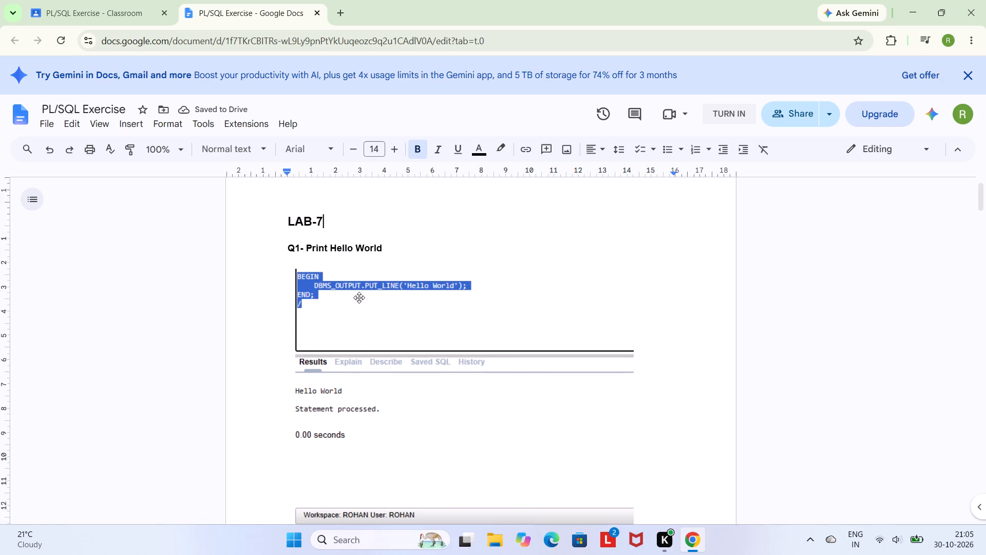
{"action": "scroll", "coordinate": [359, 298], "scroll_direction": "down", "scroll_amount": 3}
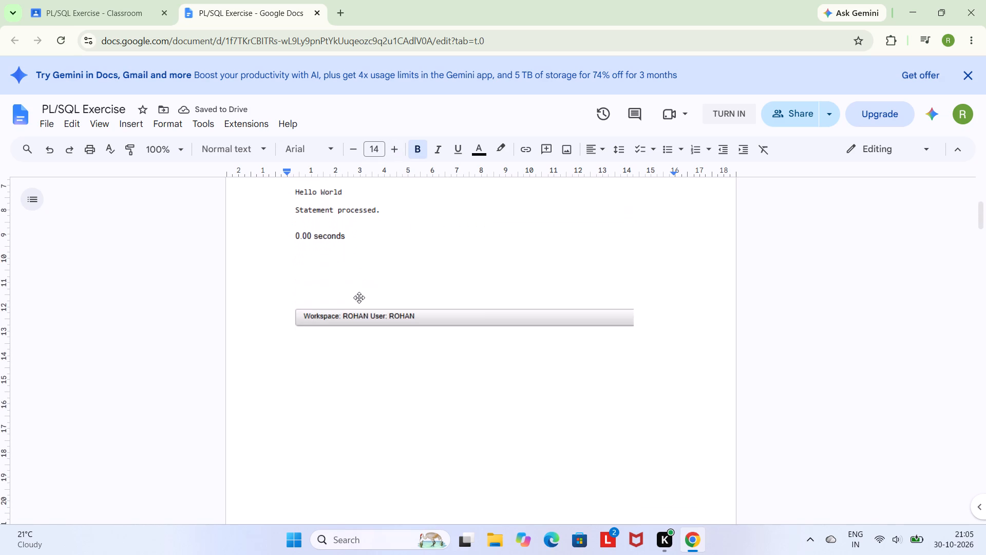
{"action": "scroll", "coordinate": [359, 298], "scroll_direction": "up", "scroll_amount": 2}
{"action": "scroll", "coordinate": [359, 298], "scroll_direction": "down", "scroll_amount": 2}
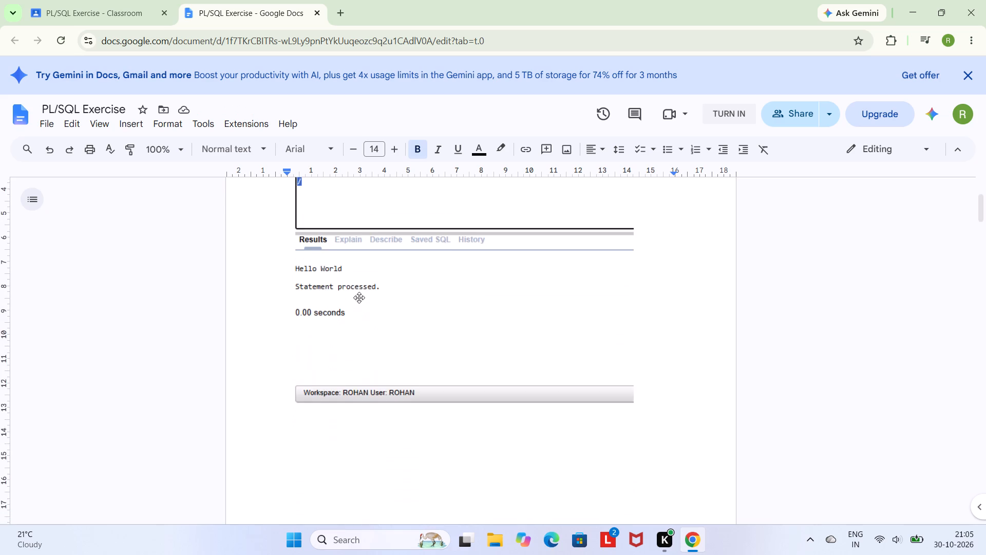
{"action": "scroll", "coordinate": [359, 298], "scroll_direction": "down", "scroll_amount": 2}
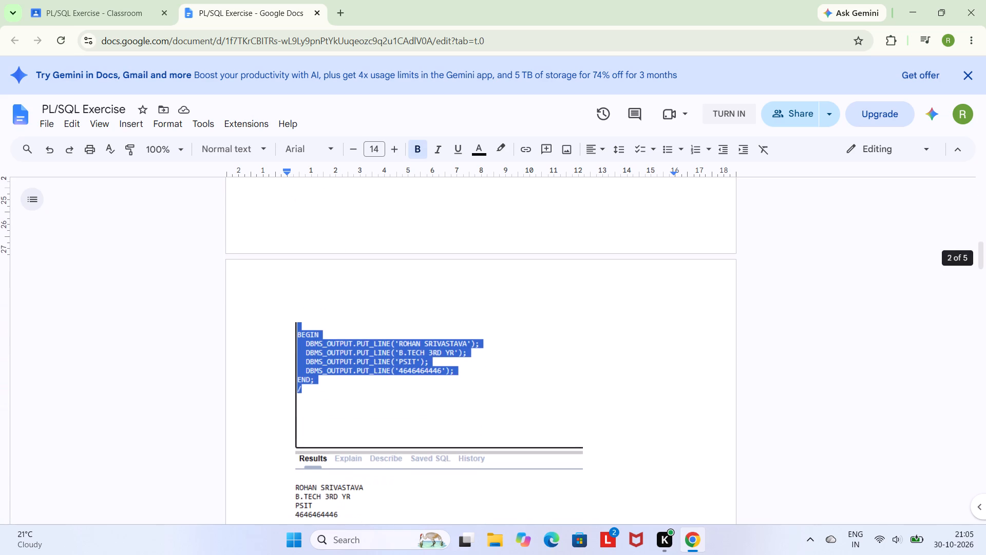
{"action": "left_click", "coordinate": [290, 306]}
{"action": "scroll", "coordinate": [302, 284], "scroll_direction": "up", "scroll_amount": 2}
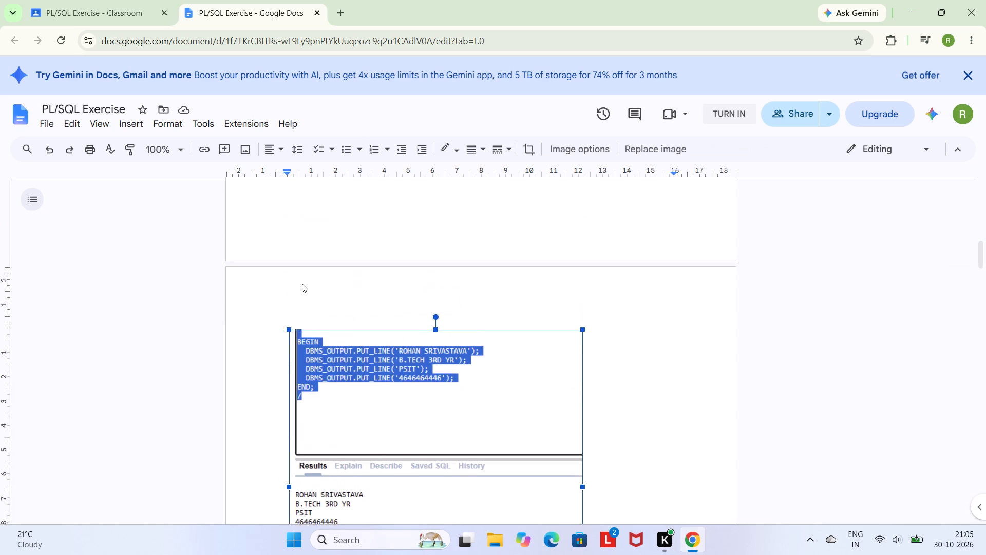
{"action": "scroll", "coordinate": [302, 284], "scroll_direction": "up", "scroll_amount": 3}
{"action": "scroll", "coordinate": [302, 284], "scroll_direction": "down", "scroll_amount": 1}
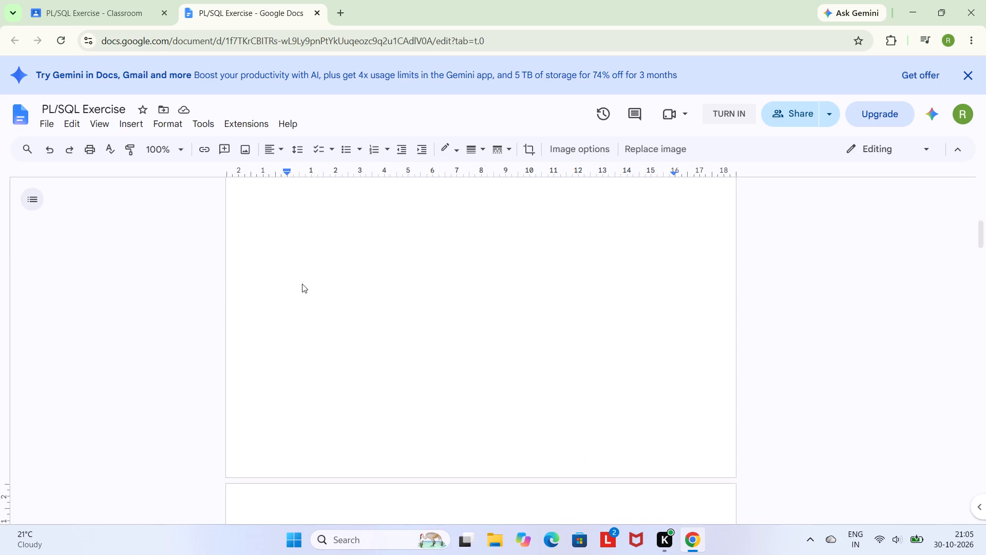
{"action": "scroll", "coordinate": [302, 284], "scroll_direction": "down", "scroll_amount": 6}
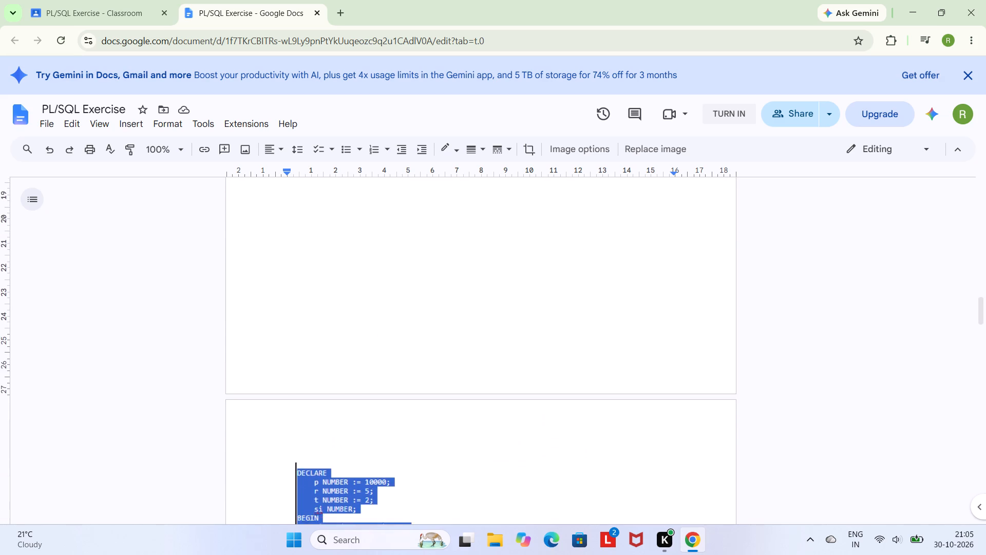
{"action": "scroll", "coordinate": [308, 229], "scroll_direction": "up", "scroll_amount": 8}
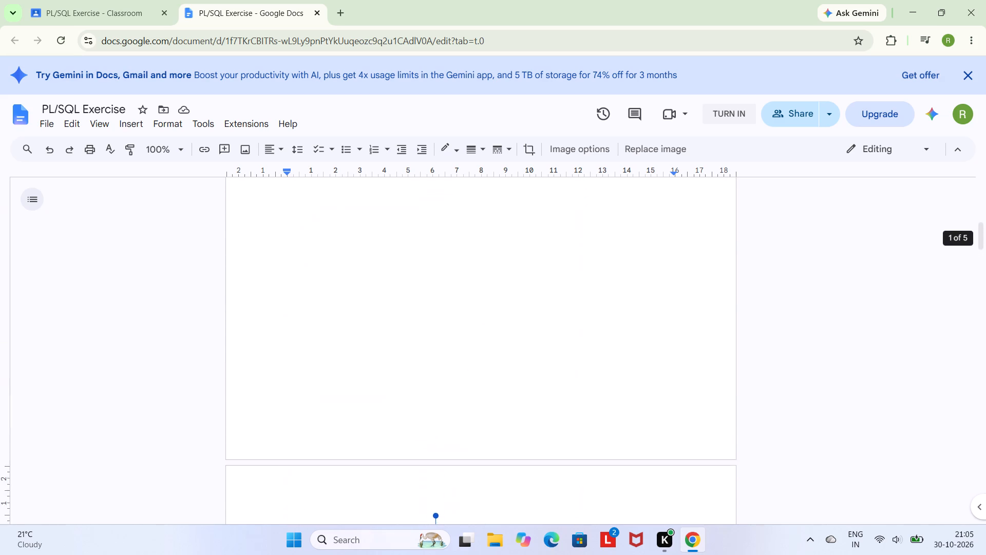
{"action": "scroll", "coordinate": [308, 229], "scroll_direction": "up", "scroll_amount": 2}
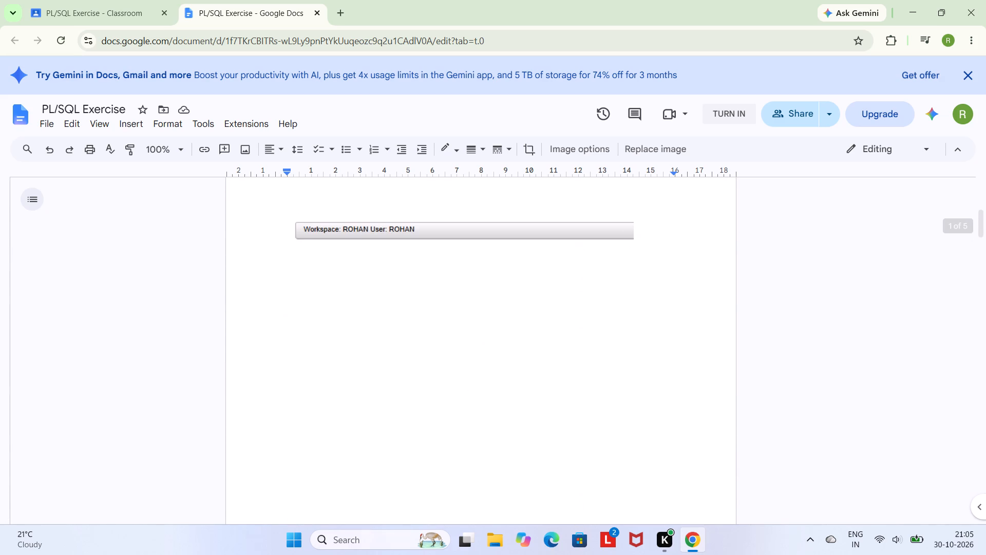
{"action": "left_click", "coordinate": [647, 248]}
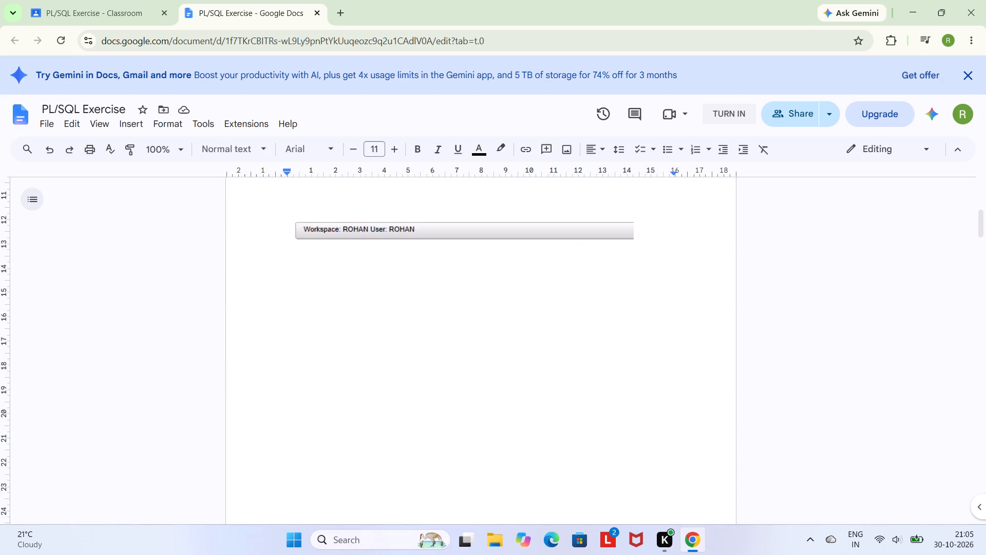
{"action": "key", "text": "Down"}
{"action": "key", "text": "Down"}
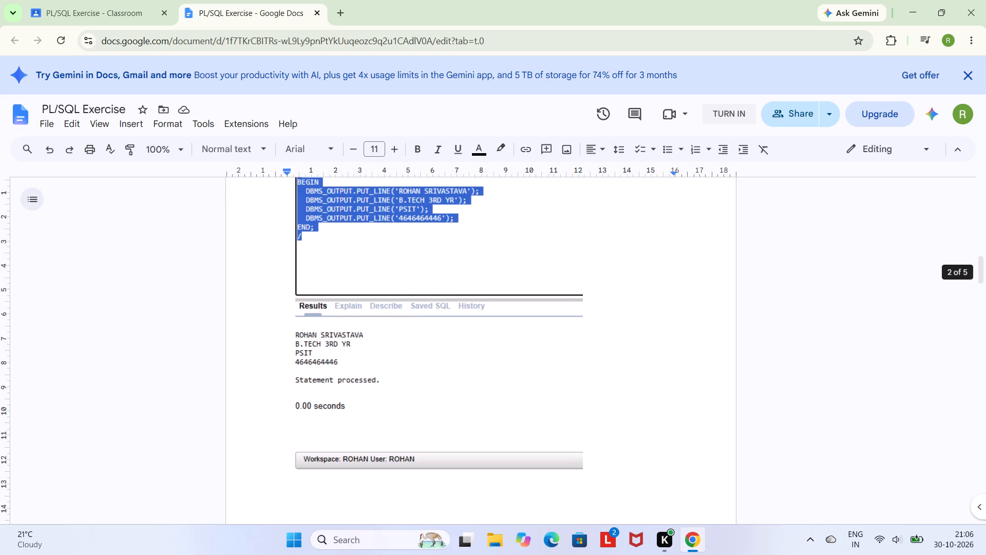
{"action": "key", "text": "Up"}
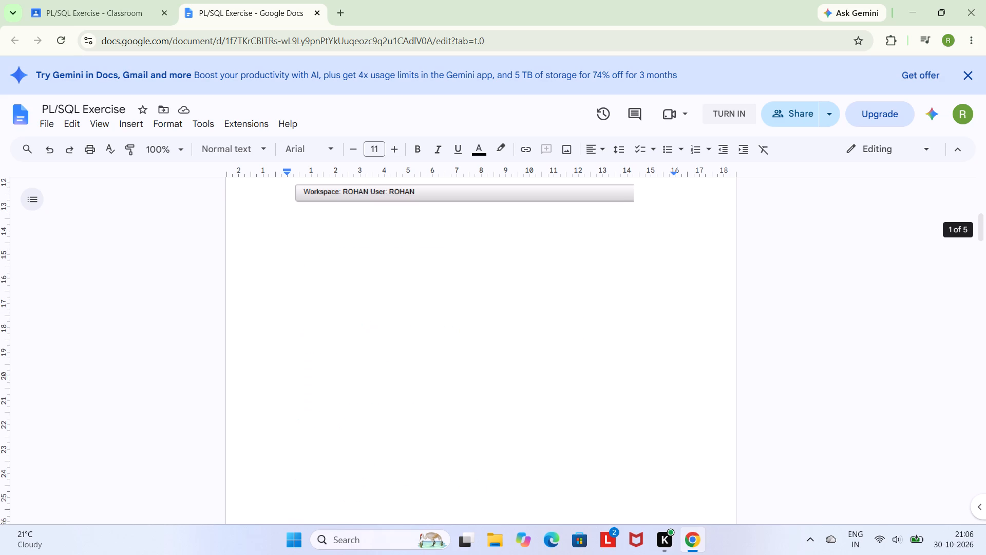
{"action": "key", "text": "Return"}
{"action": "key", "text": "Return"}
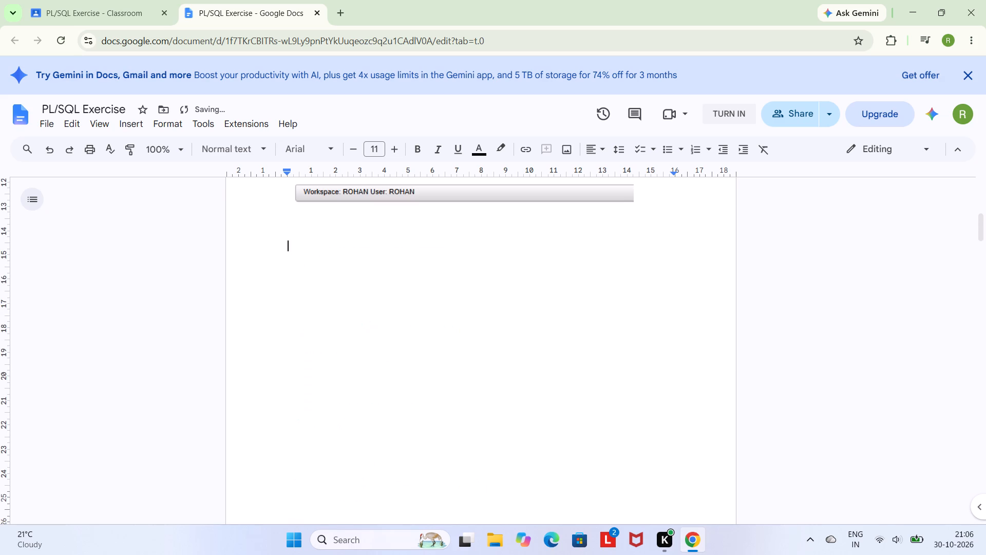
{"action": "key", "text": "Return"}
{"action": "key", "text": "Return"}
{"action": "key", "text": "Return"}
{"action": "key", "text": "Return"}
{"action": "key", "text": "Return"}
{"action": "key", "text": "Return"}
{"action": "key", "text": "Return"}
{"action": "key", "text": "Return"}
{"action": "key", "text": "Return"}
{"action": "key", "text": "Return"}
{"action": "key", "text": "Return"}
{"action": "key", "text": "Return"}
{"action": "key", "text": "Return"}
{"action": "key", "text": "Return"}
{"action": "key", "text": "Return"}
{"action": "key", "text": "Return"}
{"action": "key", "text": "Return"}
{"action": "key", "text": "Return"}
{"action": "key", "text": "Return"}
{"action": "key", "text": "Return"}
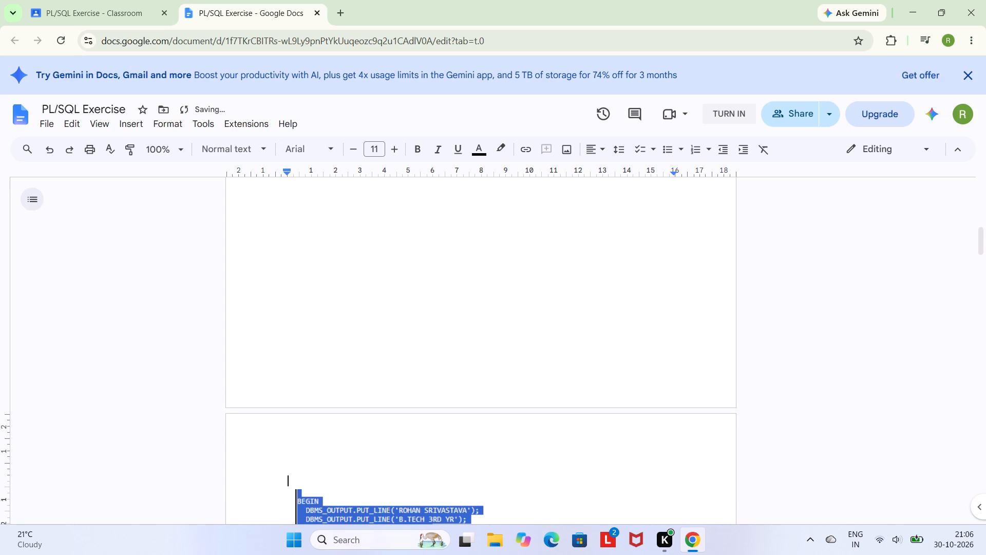
{"action": "key", "text": "BackSpace"}
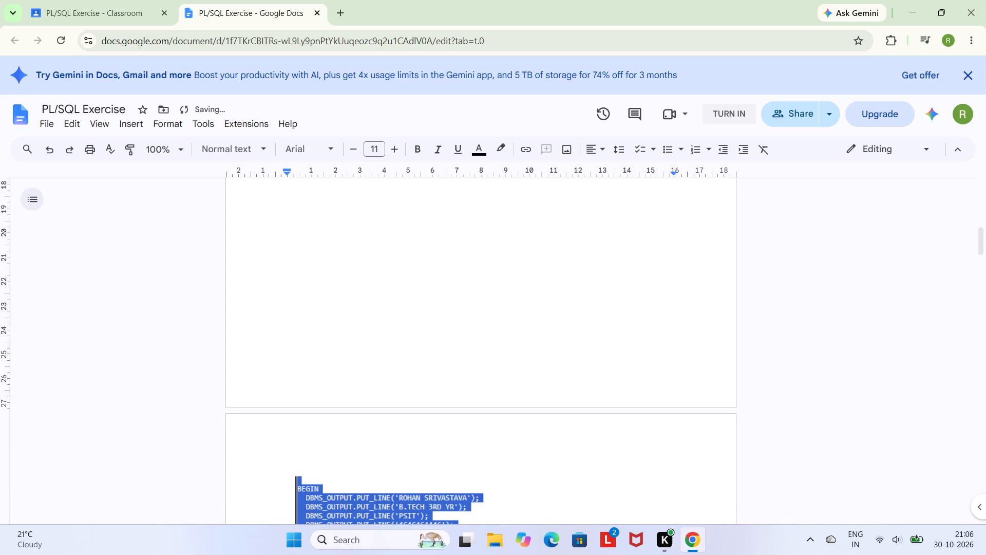
{"action": "key", "text": "Return"}
{"action": "key", "text": "BackSpace"}
{"action": "key", "text": "BackSpace"}
{"action": "key", "text": "BackSpace"}
{"action": "key", "text": "BackSpace"}
{"action": "key", "text": "Return"}
{"action": "key", "text": "Return"}
{"action": "key", "text": "Return"}
{"action": "key", "text": "Return"}
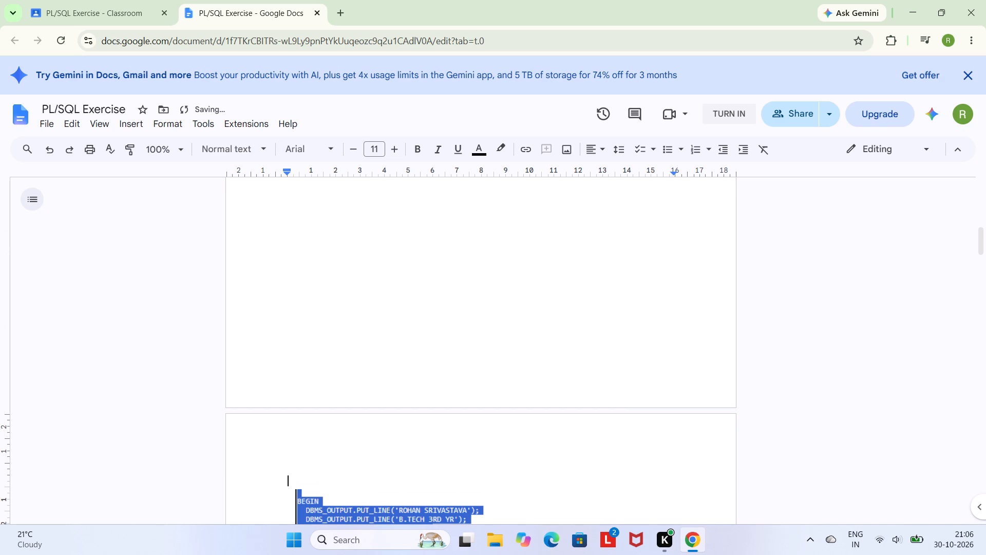
Write the heading "Q2- Print Your Personal details using PL/SQL" on the empty line above the second screenshot.
{"action": "key", "text": "shift+q"}
{"action": "type", "text": "2-"}
{"action": "key", "text": "space"}
{"action": "type", "text": "Print"}
{"action": "key", "text": "space"}
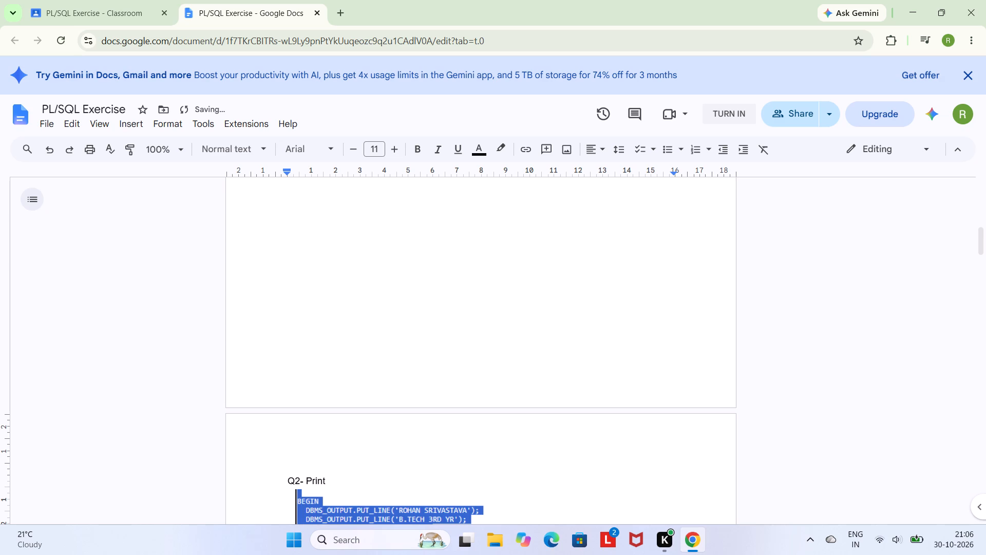
{"action": "type", "text": "Your"}
{"action": "key", "text": "space"}
{"action": "type", "text": "Personal"}
{"action": "key", "text": "space"}
{"action": "type", "text": "details"}
{"action": "key", "text": "space"}
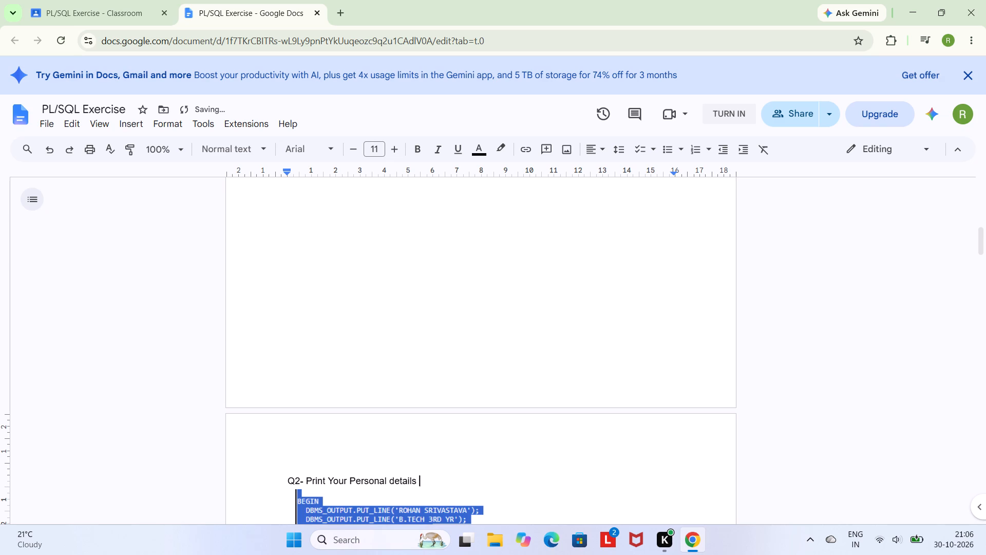
{"action": "type", "text": "using"}
{"action": "key", "text": "space"}
{"action": "type", "text": "PL/"}
{"action": "type", "text": "SQL"}
Add the word "block" to the end of the Q2 heading.
{"action": "key", "text": "space"}
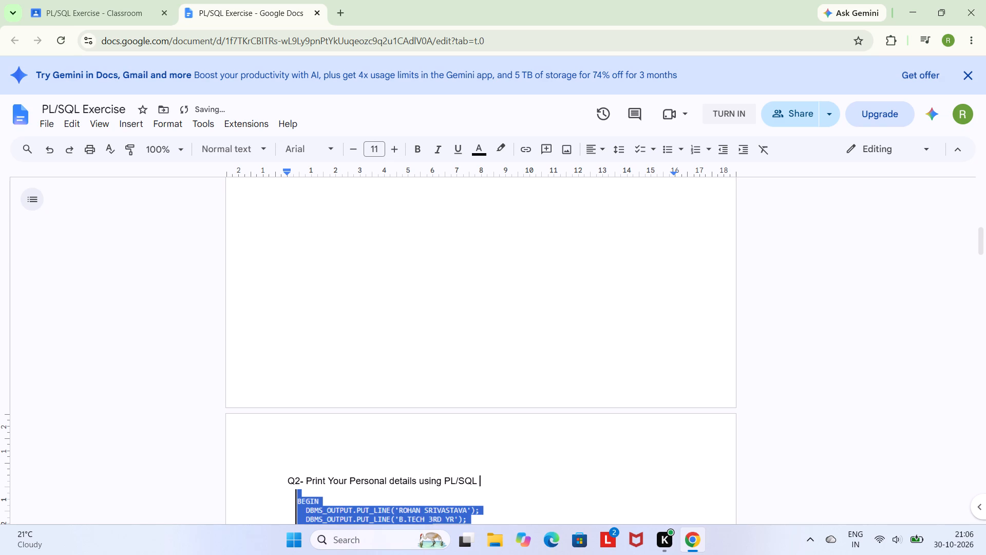
{"action": "type", "text": "block"}
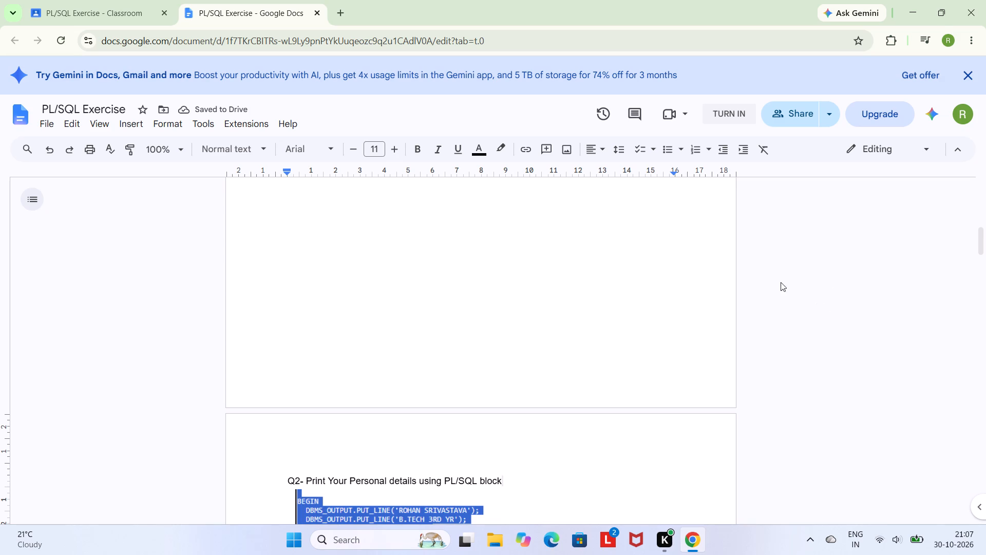
Make the whole Q2 heading bold and add a blank line between it and the second screenshot.
{"action": "scroll", "coordinate": [689, 321], "scroll_direction": "down", "scroll_amount": 2}
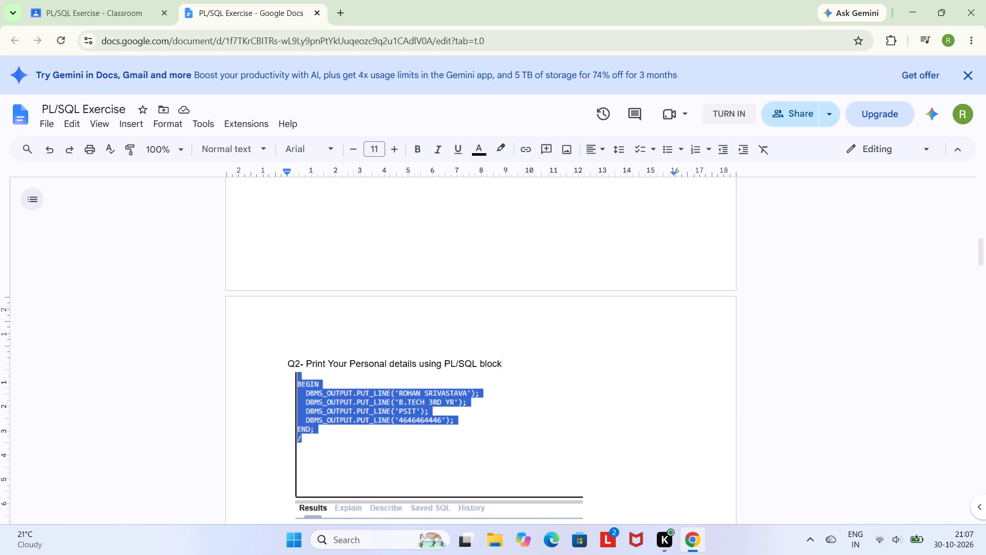
{"action": "left_click_drag", "start_coordinate": [509, 363], "coordinate": [447, 347]}
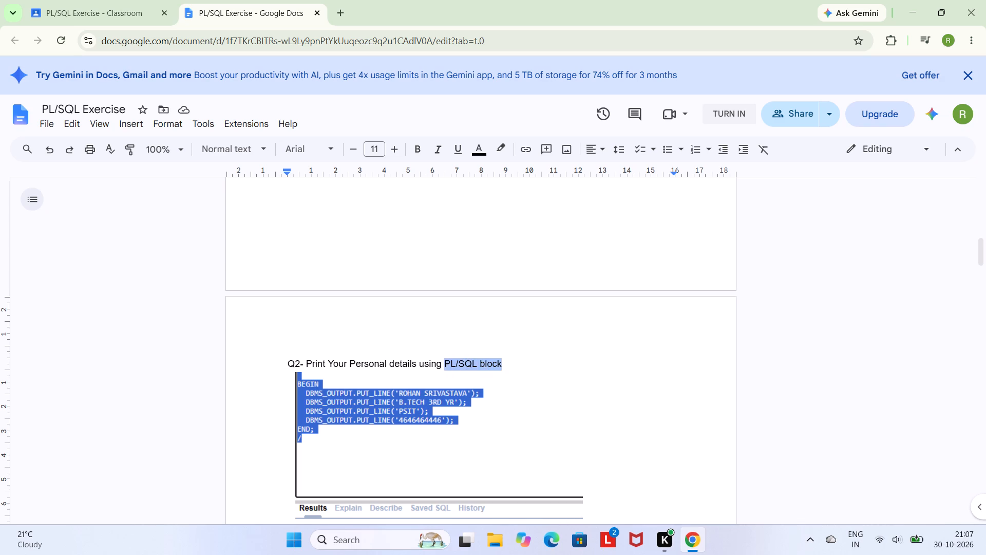
{"action": "left_click_drag", "start_coordinate": [447, 347], "coordinate": [280, 348]}
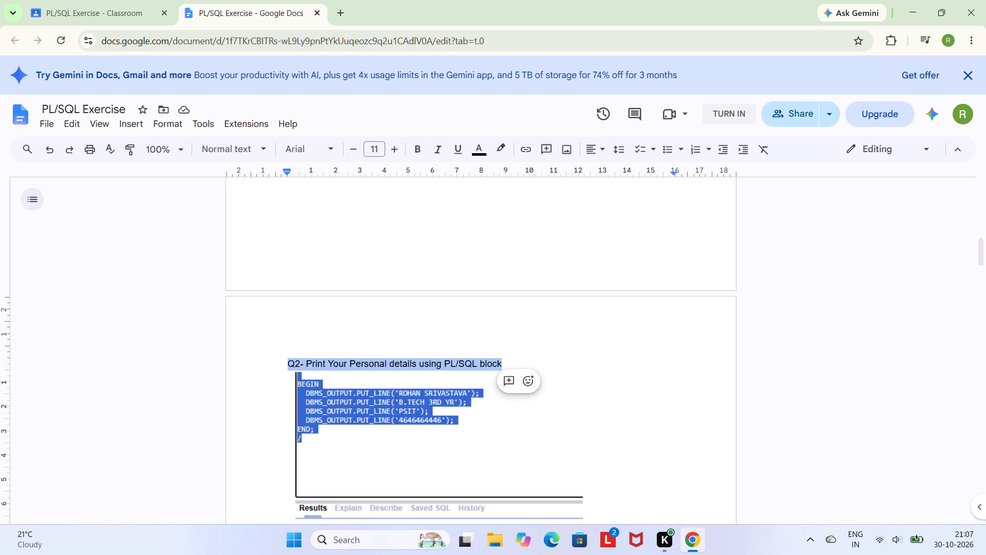
{"action": "left_click", "coordinate": [423, 147]}
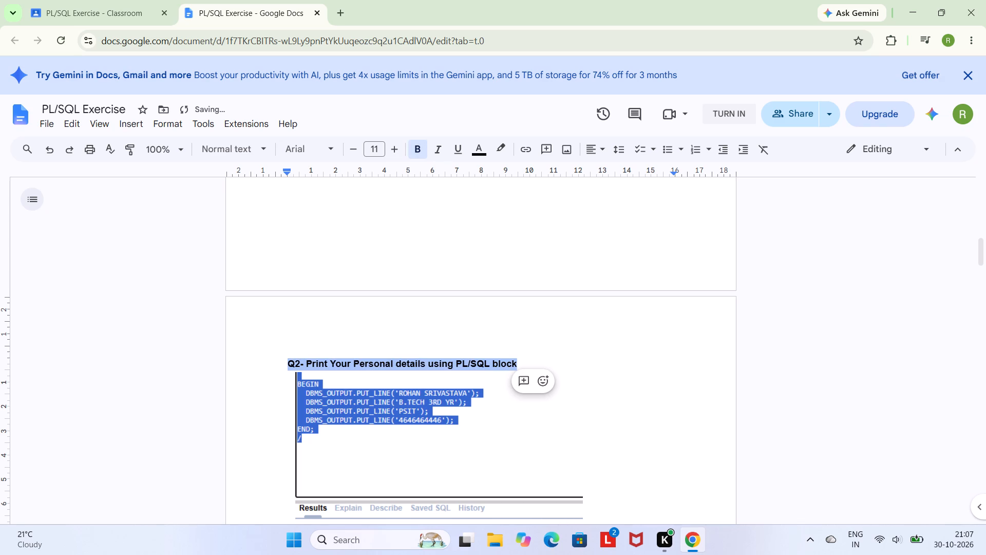
{"action": "left_click", "coordinate": [529, 359]}
{"action": "key", "text": "Return"}
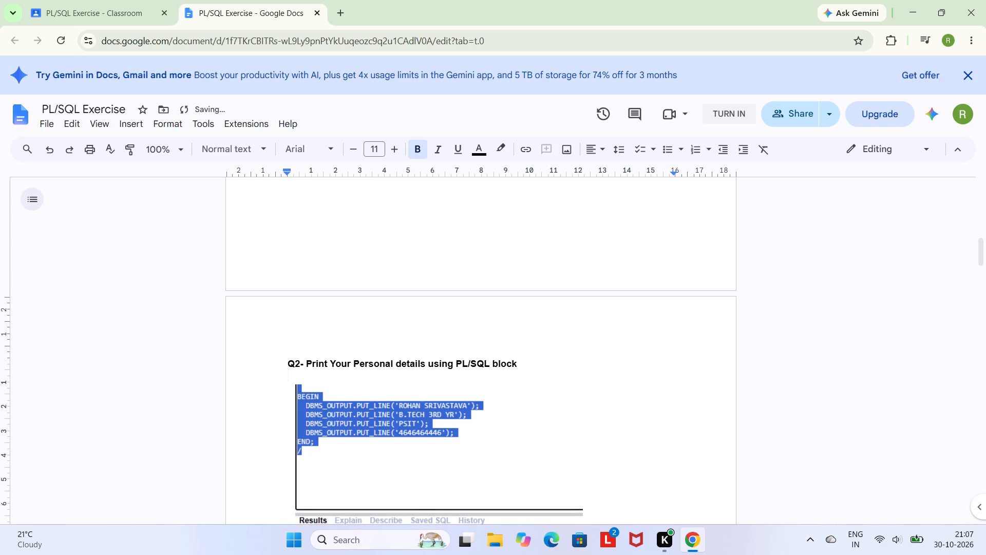
Insert blank lines after the second screenshot until the first line of page 3 is reached.
{"action": "scroll", "coordinate": [529, 359], "scroll_direction": "down", "scroll_amount": 2}
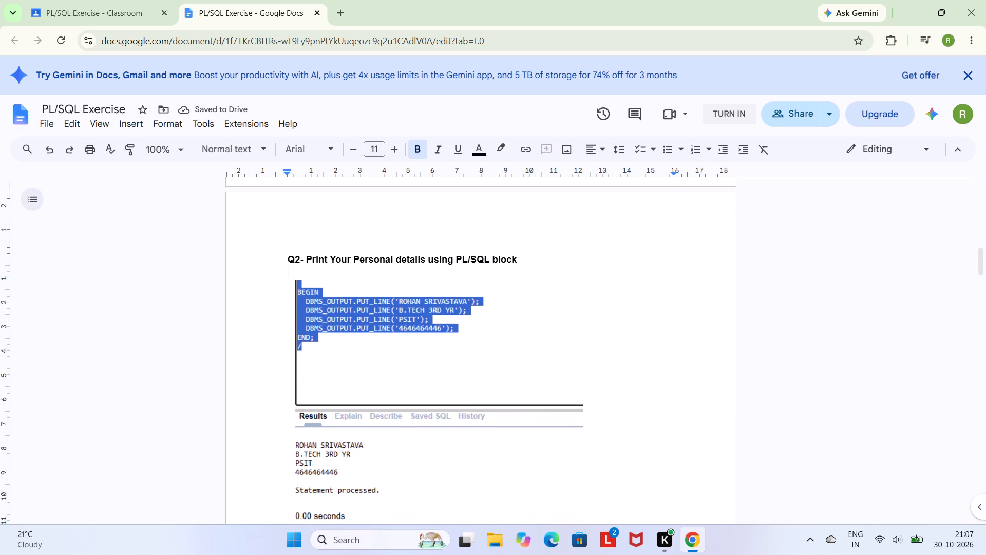
{"action": "scroll", "coordinate": [529, 359], "scroll_direction": "down", "scroll_amount": 6}
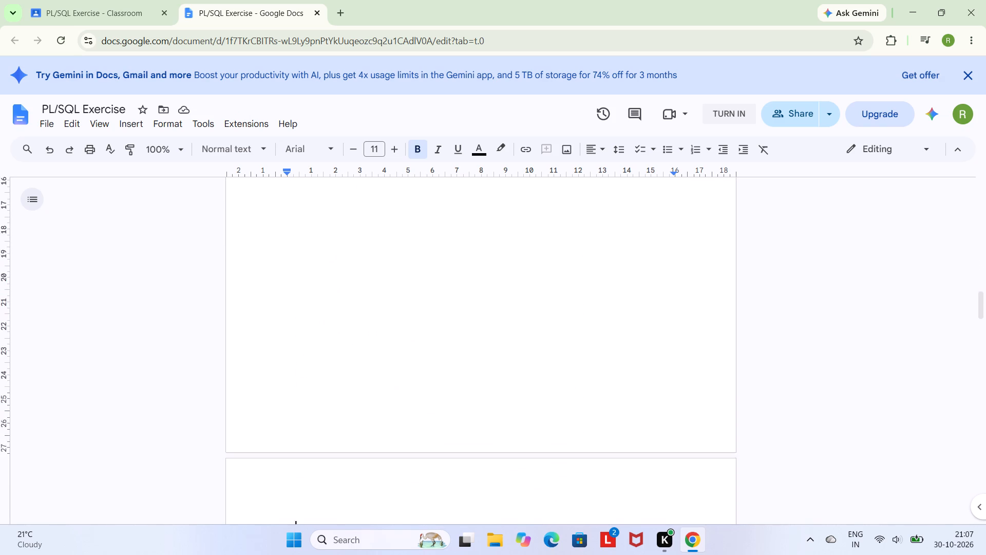
{"action": "scroll", "coordinate": [529, 359], "scroll_direction": "down", "scroll_amount": 2}
{"action": "scroll", "coordinate": [529, 359], "scroll_direction": "up", "scroll_amount": 4}
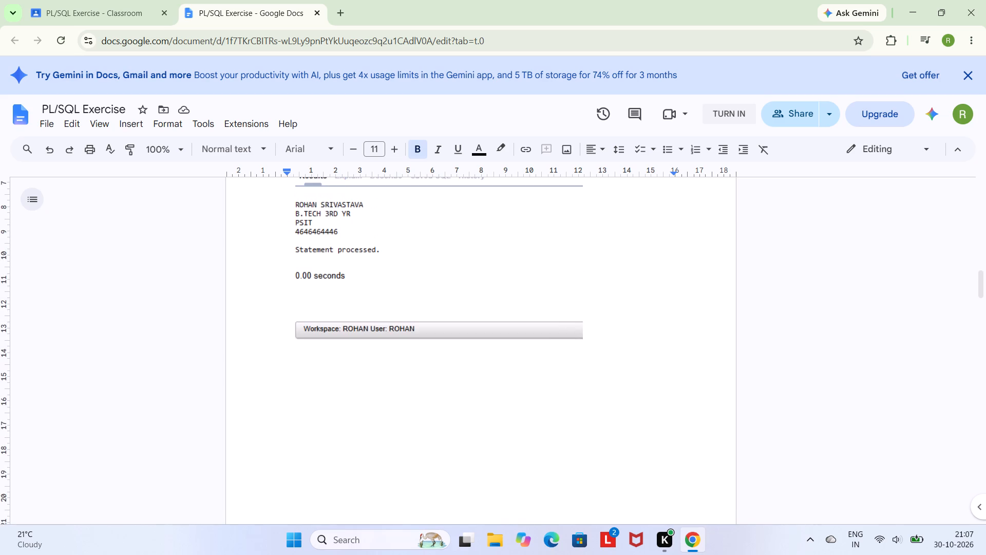
{"action": "left_click", "coordinate": [607, 341]}
{"action": "scroll", "coordinate": [607, 341], "scroll_direction": "up", "scroll_amount": 3}
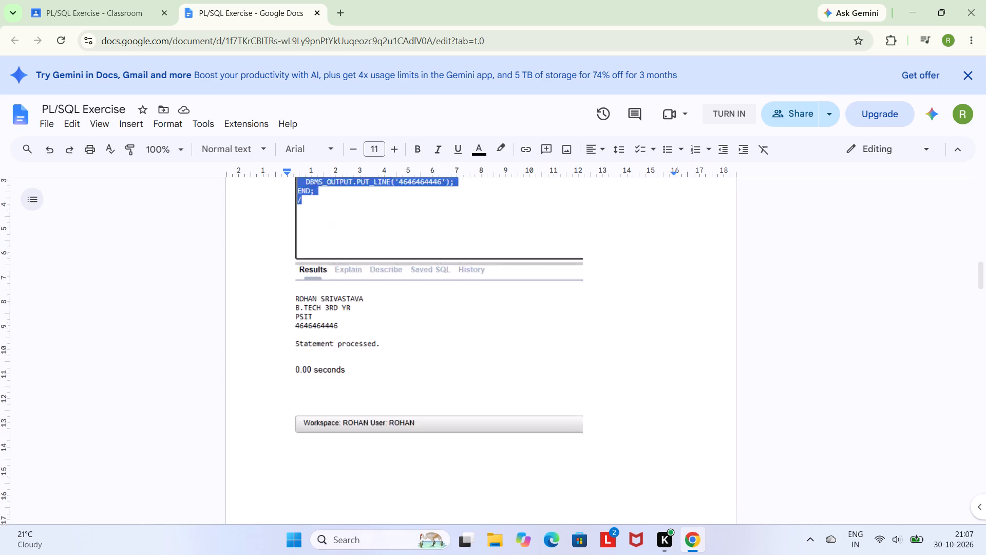
{"action": "scroll", "coordinate": [607, 341], "scroll_direction": "up", "scroll_amount": 1}
{"action": "scroll", "coordinate": [607, 341], "scroll_direction": "down", "scroll_amount": 6}
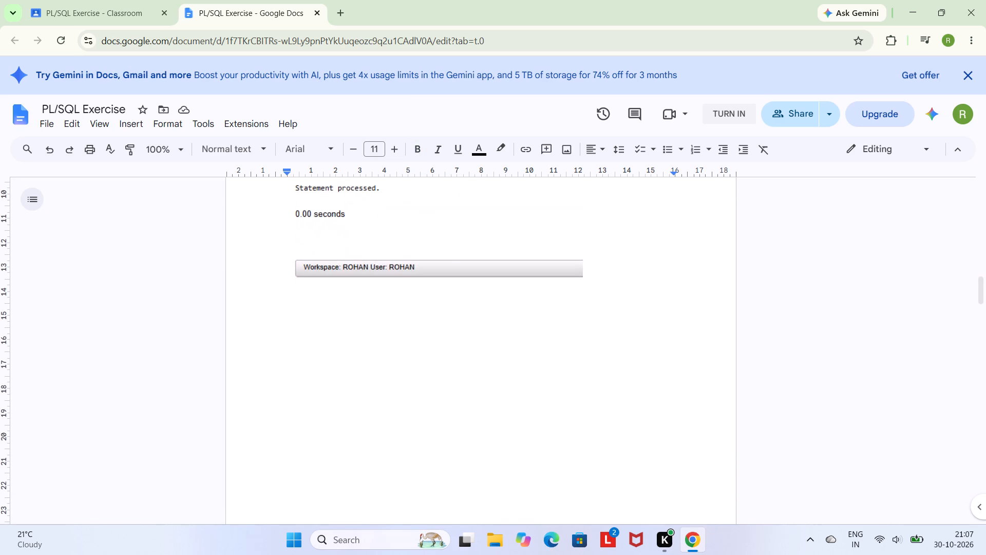
{"action": "key", "text": "Return"}
{"action": "key", "text": "Return"}
{"action": "key", "text": "Return"}
{"action": "key", "text": "Return"}
{"action": "key", "text": "Return"}
{"action": "key", "text": "Return"}
{"action": "key", "text": "Return"}
{"action": "key", "text": "Return"}
{"action": "key", "text": "Return"}
{"action": "key", "text": "Return"}
{"action": "key", "text": "Return"}
{"action": "key", "text": "Return"}
{"action": "key", "text": "Return"}
{"action": "key", "text": "Return"}
{"action": "key", "text": "Return"}
{"action": "key", "text": "Return"}
{"action": "key", "text": "Return"}
{"action": "key", "text": "Return"}
{"action": "key", "text": "Return"}
{"action": "key", "text": "Return"}
{"action": "key", "text": "Return"}
{"action": "key", "text": "Return"}
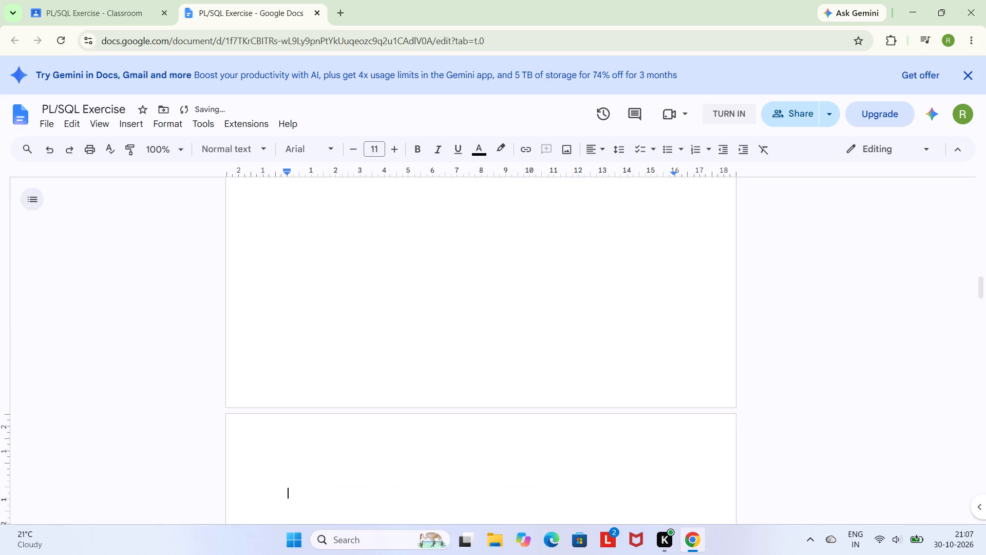
{"action": "key", "text": "BackSpace"}
Delete the last eight blank lines below the second screenshot so the simple interest screenshot moves back to page 3.
{"action": "scroll", "coordinate": [607, 341], "scroll_direction": "down", "scroll_amount": 9}
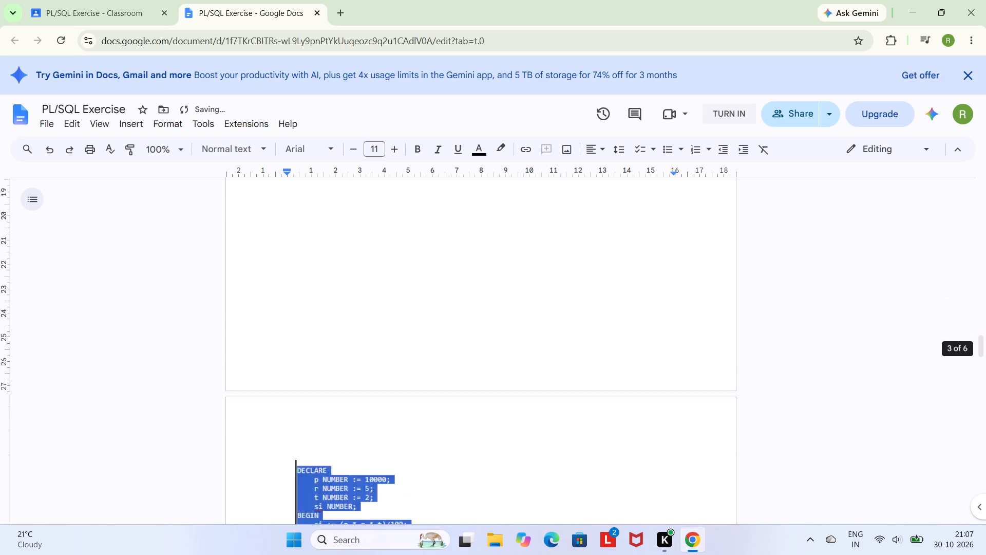
{"action": "scroll", "coordinate": [607, 341], "scroll_direction": "up", "scroll_amount": 2}
{"action": "scroll", "coordinate": [607, 341], "scroll_direction": "down", "scroll_amount": 6}
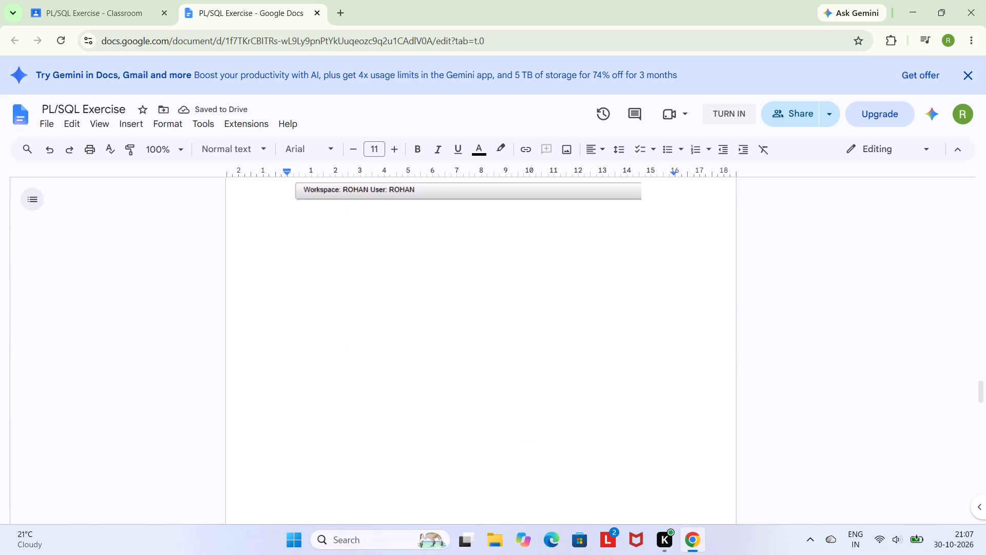
{"action": "scroll", "coordinate": [607, 341], "scroll_direction": "down", "scroll_amount": 6}
{"action": "scroll", "coordinate": [607, 341], "scroll_direction": "up", "scroll_amount": 8}
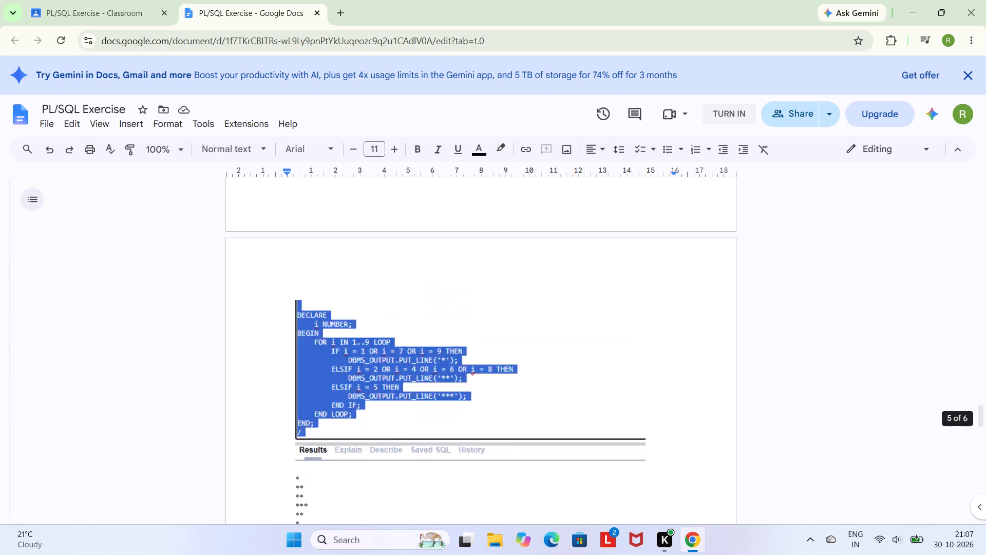
{"action": "scroll", "coordinate": [607, 341], "scroll_direction": "up", "scroll_amount": 3}
{"action": "key", "text": "BackSpace"}
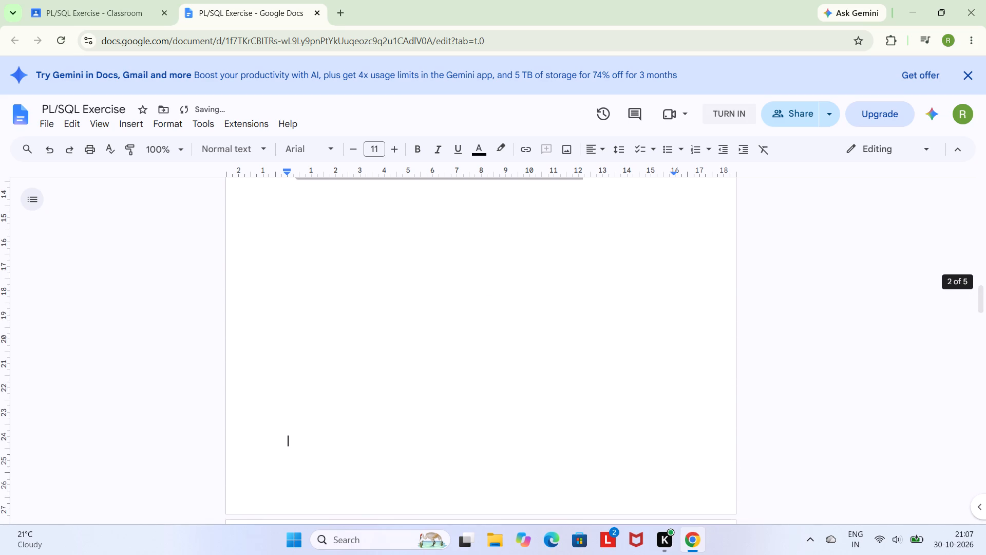
{"action": "key", "text": "BackSpace"}
{"action": "key", "text": "BackSpace"}
{"action": "key", "text": "BackSpace"}
{"action": "key", "text": "BackSpace"}
{"action": "key", "text": "BackSpace"}
{"action": "key", "text": "BackSpace"}
{"action": "key", "text": "BackSpace"}
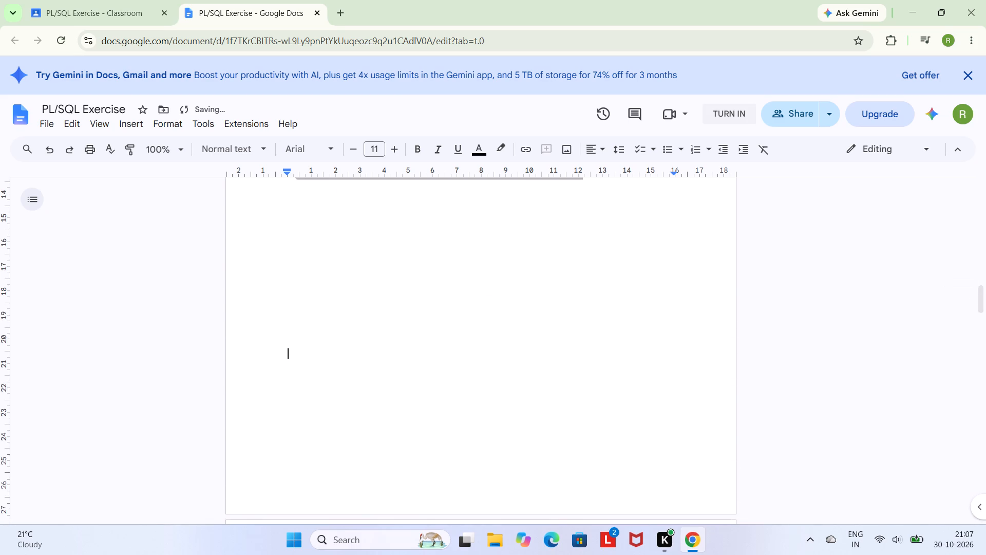
Review the order of the simple interest and star-pattern screenshots on the pages after Q2.
{"action": "scroll", "coordinate": [607, 341], "scroll_direction": "down", "scroll_amount": 3}
{"action": "scroll", "coordinate": [607, 341], "scroll_direction": "up", "scroll_amount": 1}
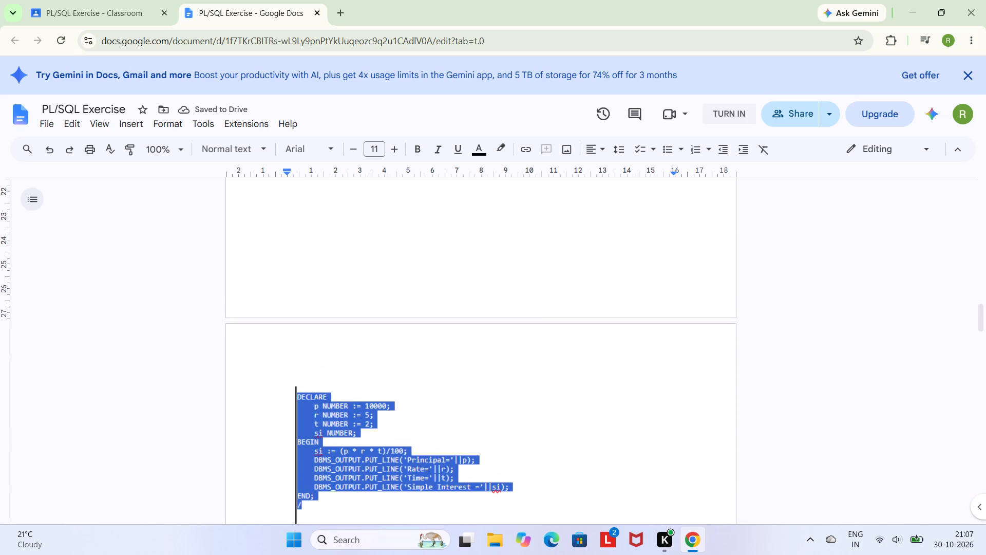
{"action": "scroll", "coordinate": [576, 322], "scroll_direction": "down", "scroll_amount": 4}
{"action": "scroll", "coordinate": [576, 322], "scroll_direction": "up", "scroll_amount": 3}
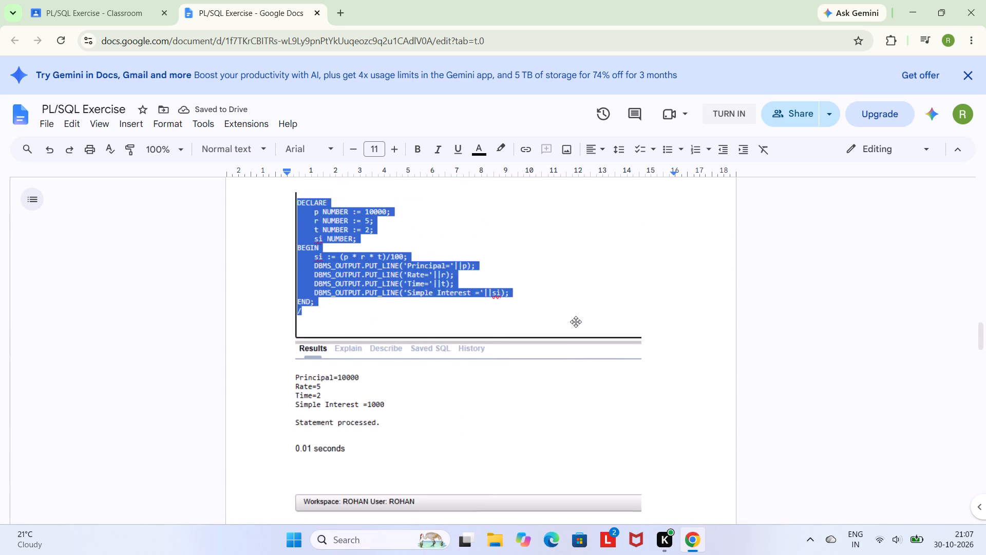
{"action": "scroll", "coordinate": [576, 322], "scroll_direction": "up", "scroll_amount": 2}
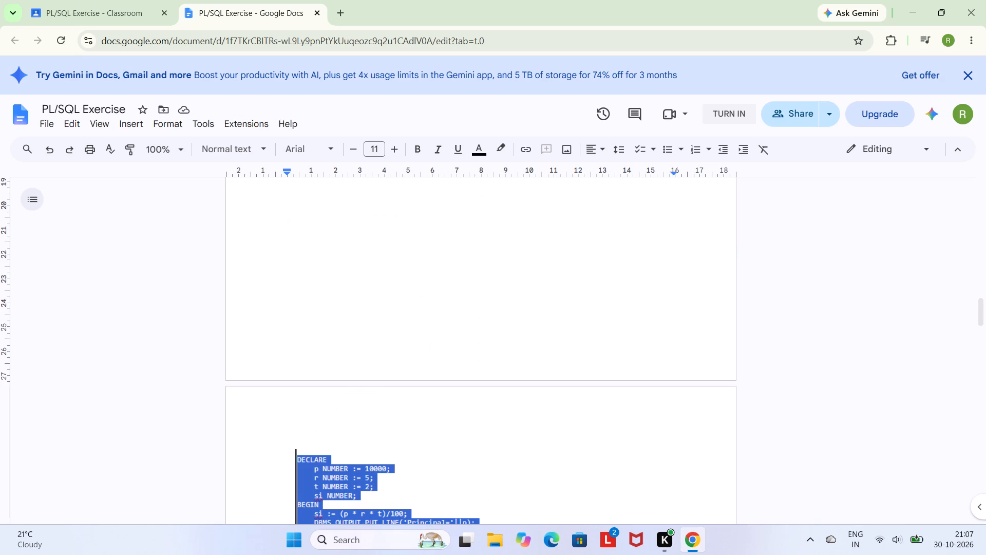
{"action": "key", "text": "Down"}
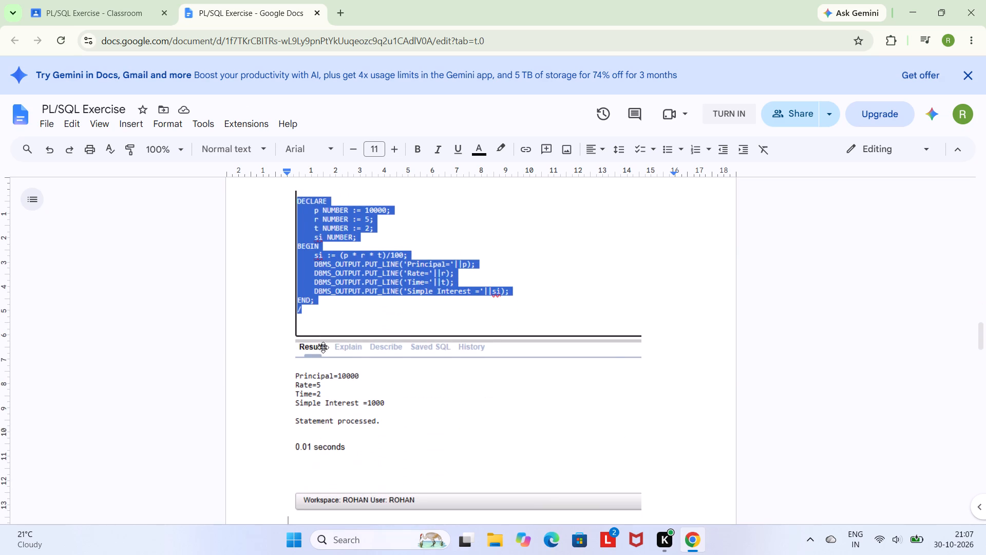
{"action": "scroll", "coordinate": [323, 347], "scroll_direction": "up", "scroll_amount": 7}
{"action": "scroll", "coordinate": [323, 347], "scroll_direction": "down", "scroll_amount": 7}
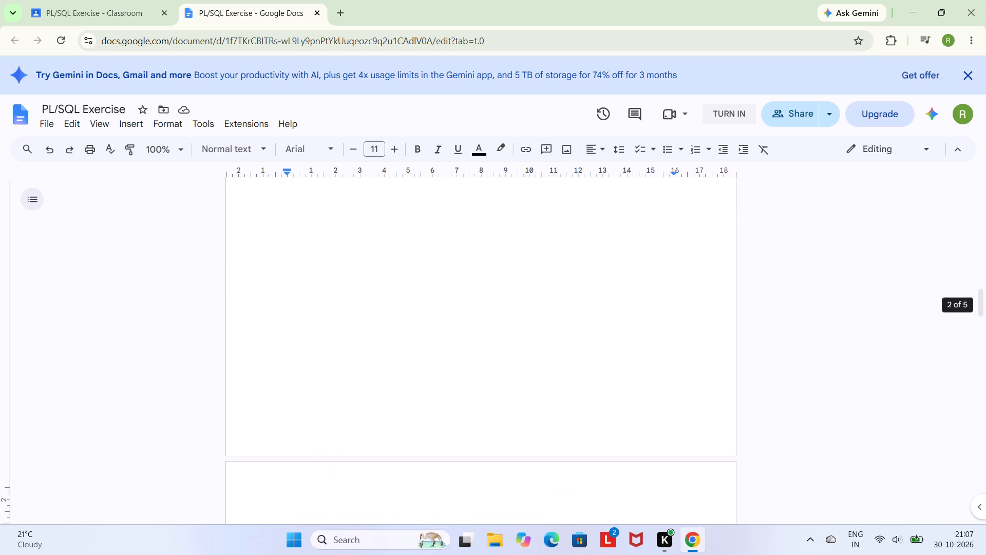
{"action": "scroll", "coordinate": [323, 347], "scroll_direction": "down", "scroll_amount": 1}
{"action": "scroll", "coordinate": [323, 347], "scroll_direction": "up", "scroll_amount": 1}
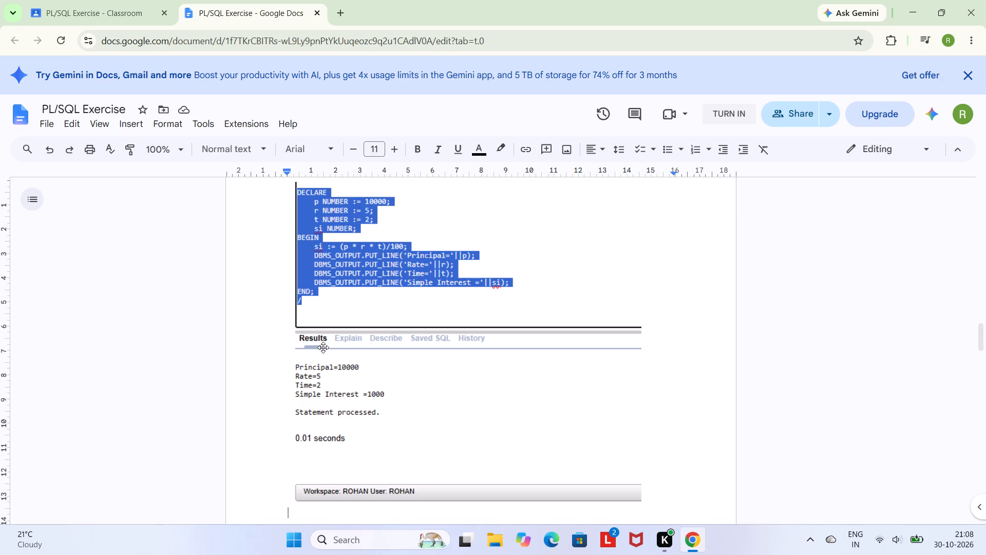
{"action": "scroll", "coordinate": [398, 337], "scroll_direction": "down", "scroll_amount": 7}
{"action": "scroll", "coordinate": [398, 337], "scroll_direction": "up", "scroll_amount": 1}
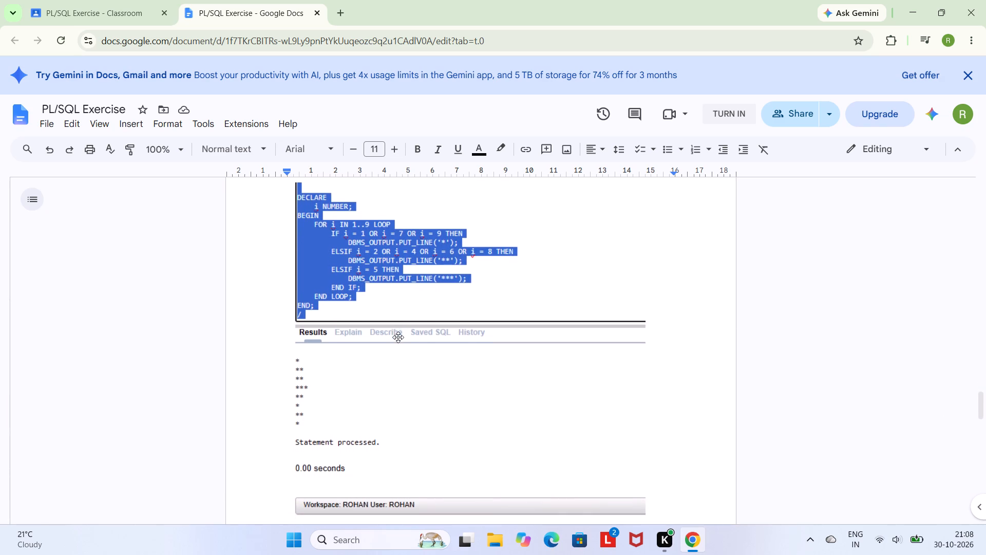
{"action": "scroll", "coordinate": [398, 337], "scroll_direction": "up", "scroll_amount": 1}
Move the star-pattern loop screenshot to a new line directly after the second screenshot, ahead of the simple interest screenshot.
{"action": "right_click", "coordinate": [398, 337]}
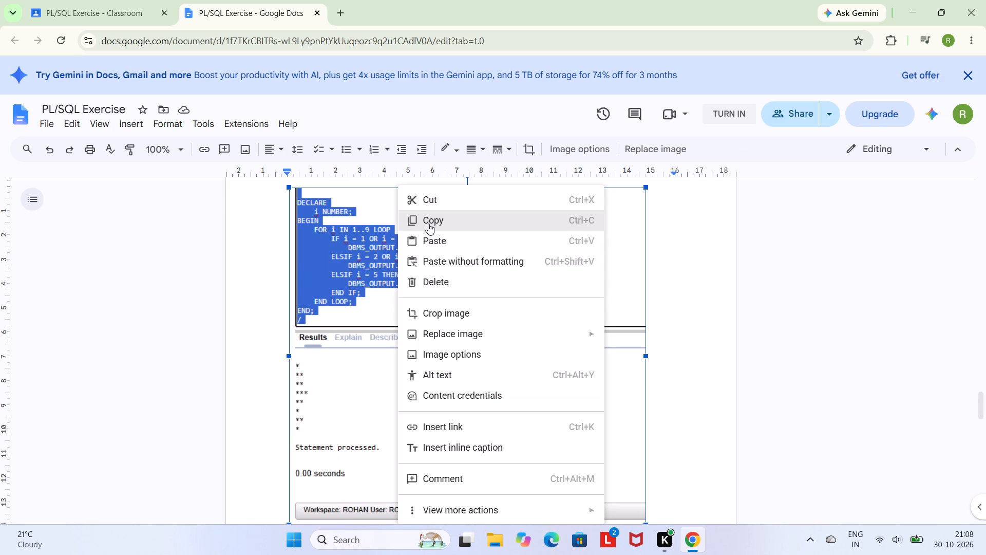
{"action": "left_click", "coordinate": [430, 199]}
{"action": "scroll", "coordinate": [430, 199], "scroll_direction": "up", "scroll_amount": 1}
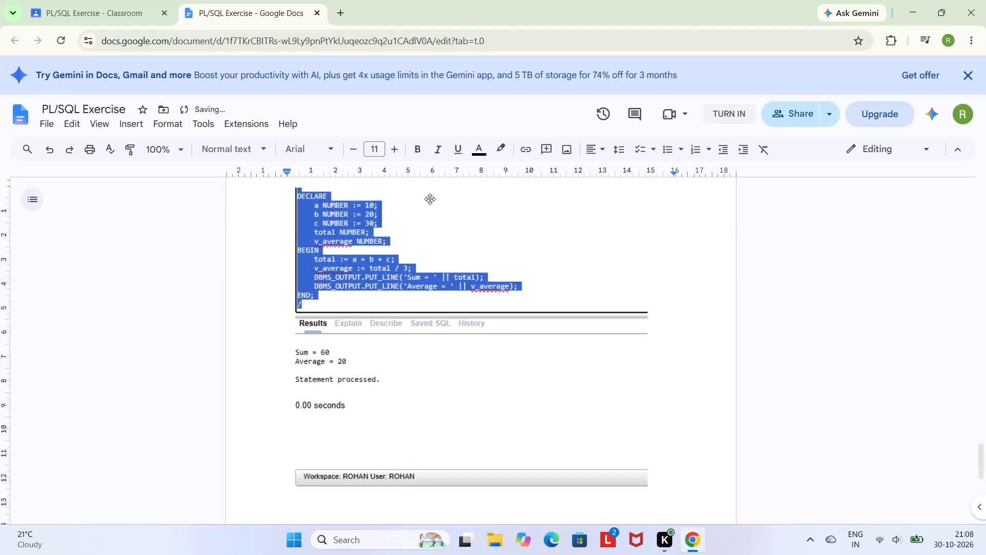
{"action": "scroll", "coordinate": [430, 199], "scroll_direction": "up", "scroll_amount": 10}
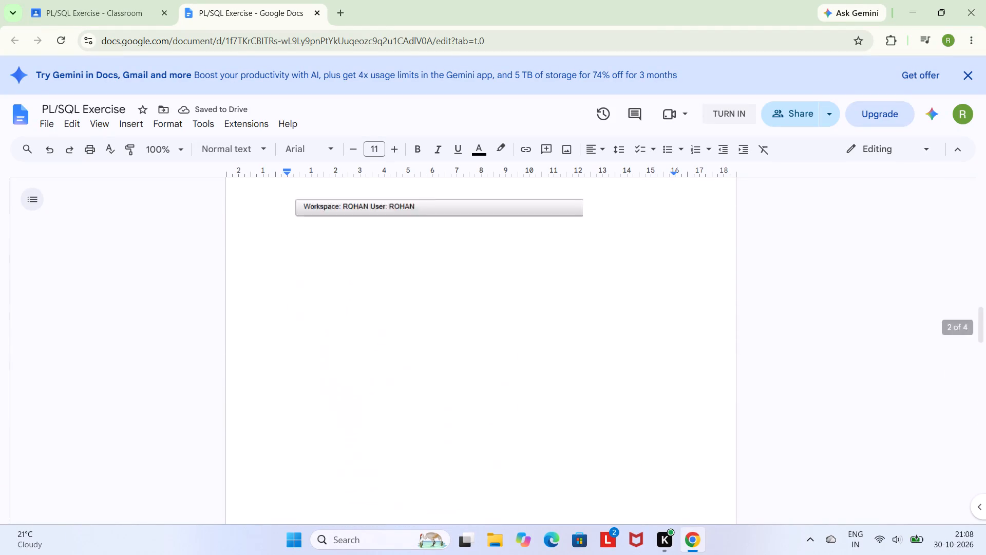
{"action": "scroll", "coordinate": [430, 199], "scroll_direction": "down", "scroll_amount": 3}
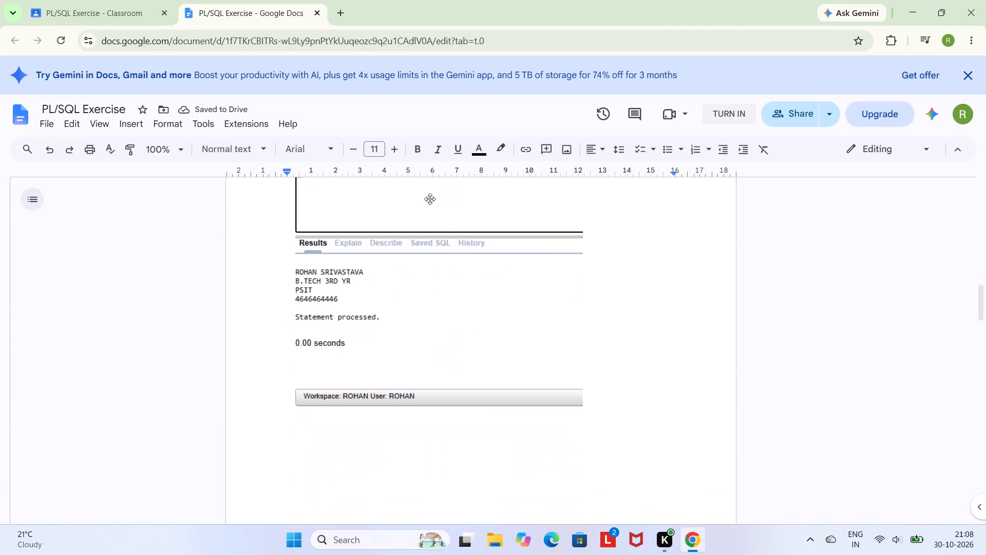
{"action": "scroll", "coordinate": [430, 199], "scroll_direction": "down", "scroll_amount": 3}
{"action": "scroll", "coordinate": [430, 199], "scroll_direction": "up", "scroll_amount": 3}
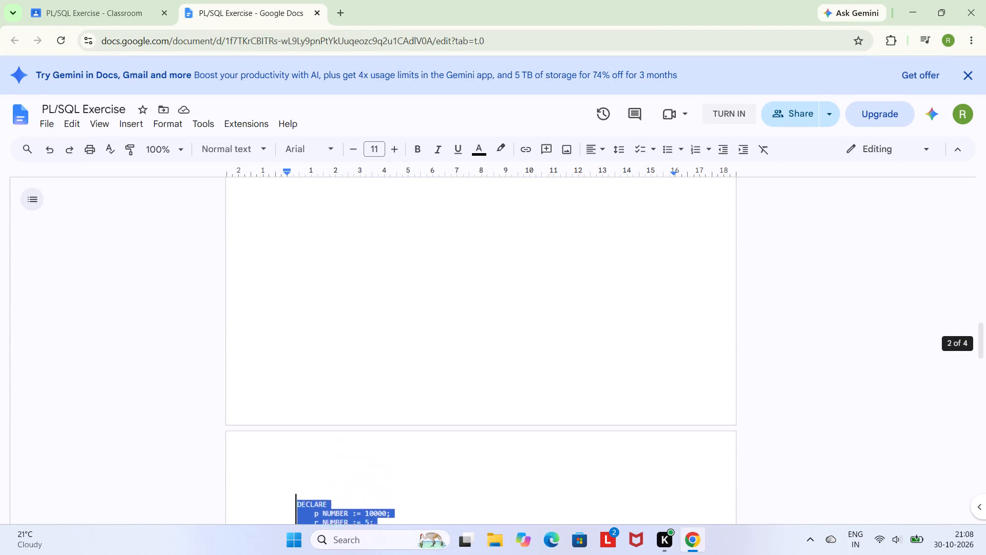
{"action": "scroll", "coordinate": [430, 199], "scroll_direction": "up", "scroll_amount": 2}
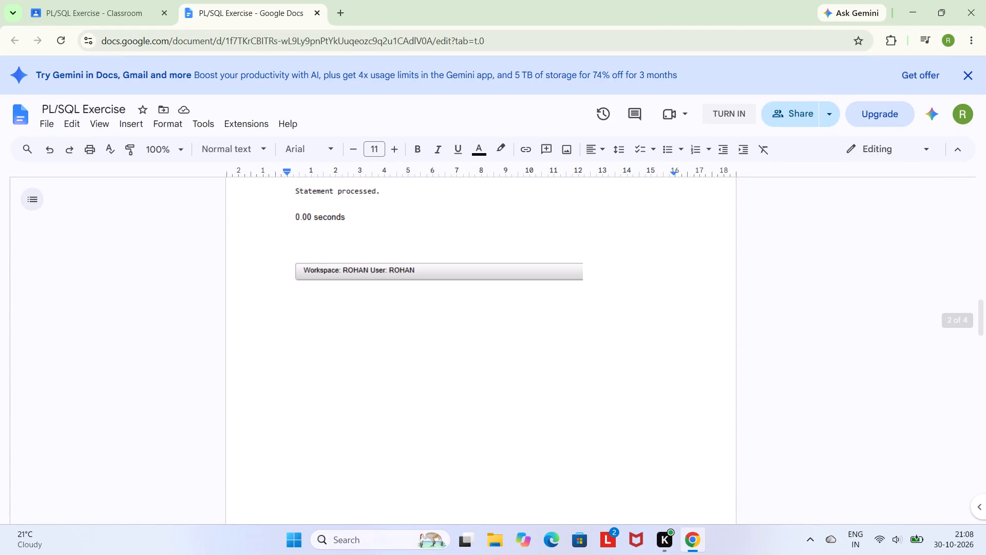
{"action": "left_click", "coordinate": [597, 274]}
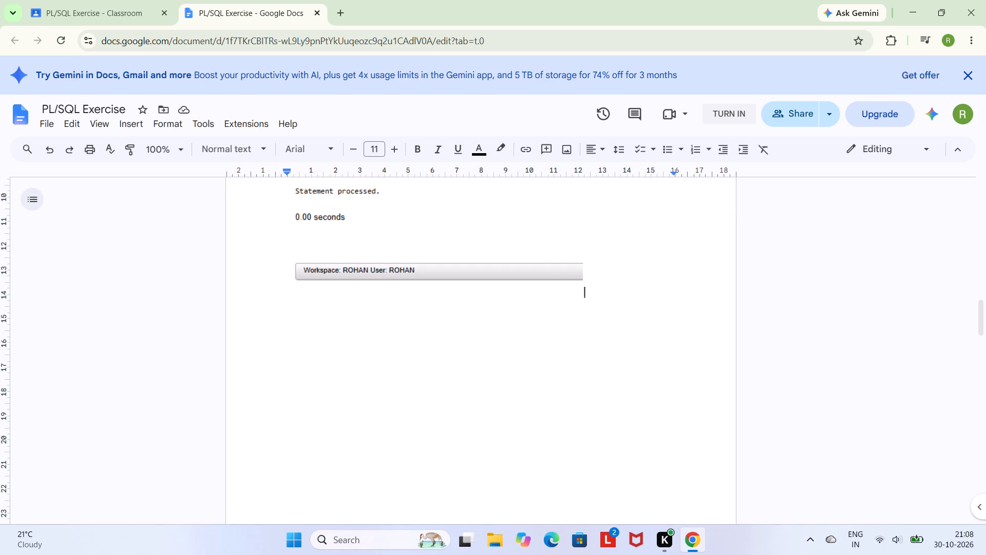
{"action": "key", "text": "Return"}
{"action": "key", "text": "ctrl+v"}
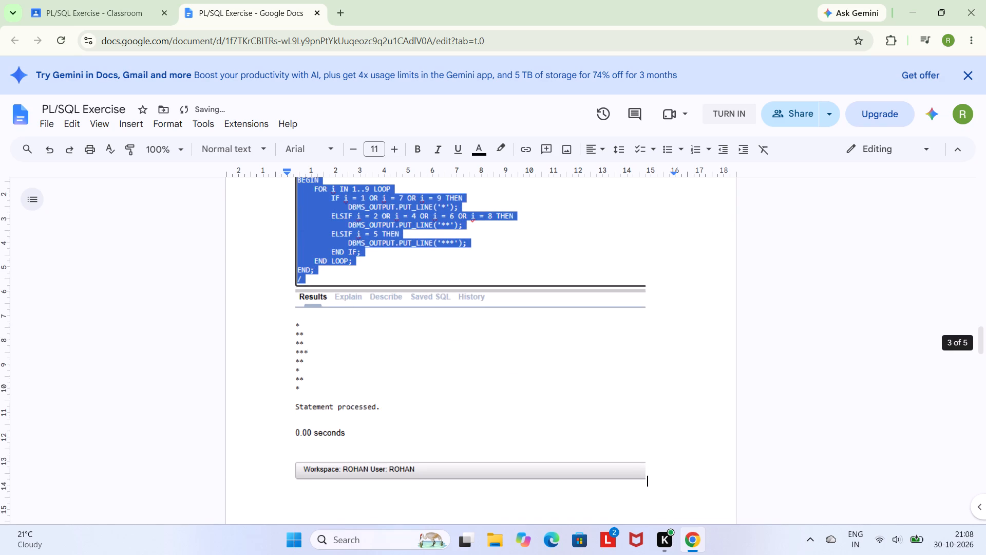
Insert blank lines after the second screenshot until an empty line opens at the start of page 3, above the star-pattern screenshot.
{"action": "scroll", "coordinate": [597, 274], "scroll_direction": "up", "scroll_amount": 6}
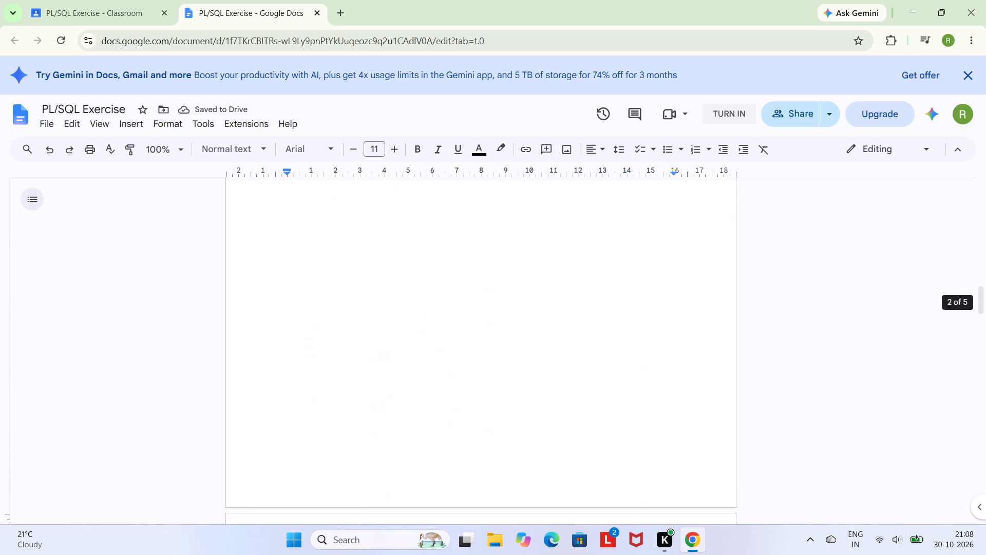
{"action": "scroll", "coordinate": [597, 274], "scroll_direction": "up", "scroll_amount": 2}
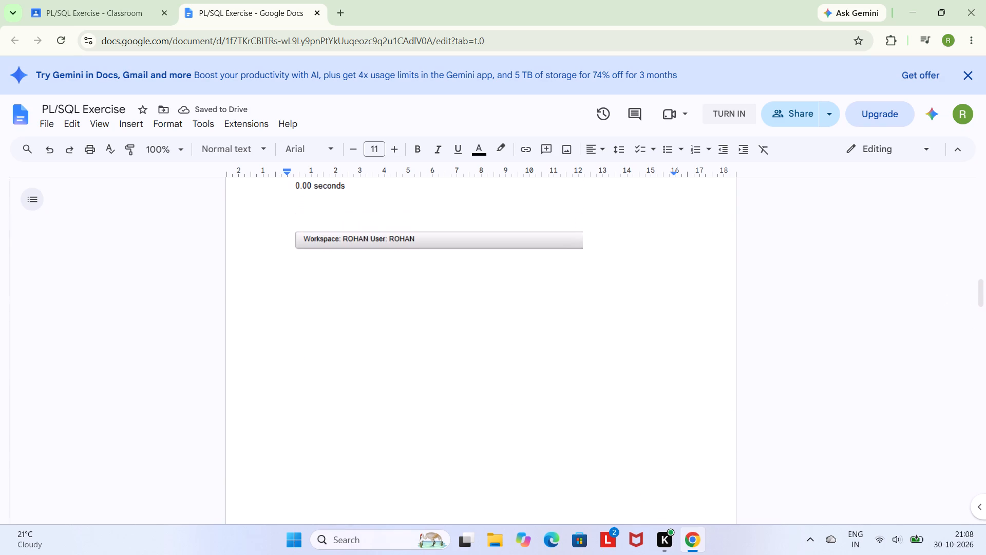
{"action": "scroll", "coordinate": [597, 274], "scroll_direction": "down", "scroll_amount": 1}
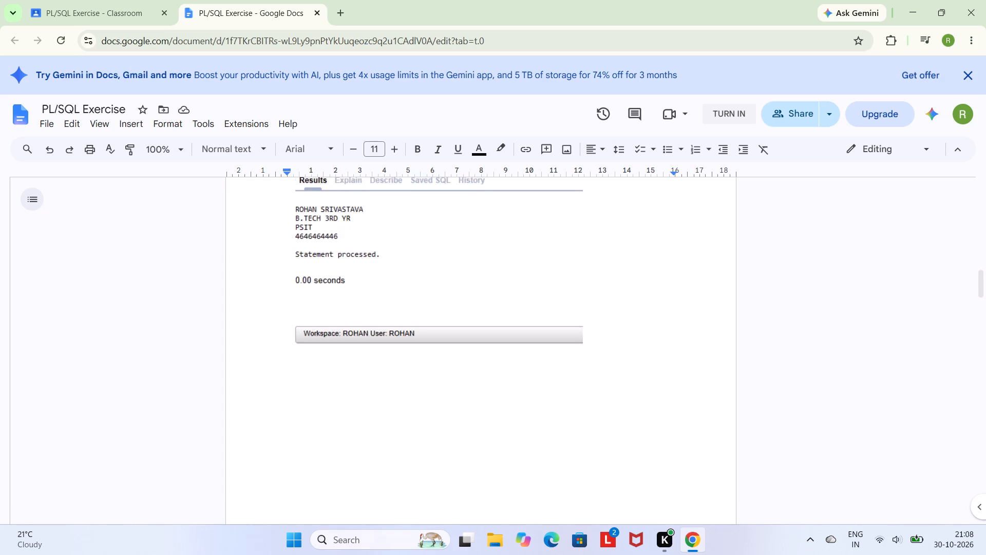
{"action": "scroll", "coordinate": [597, 274], "scroll_direction": "down", "scroll_amount": 2}
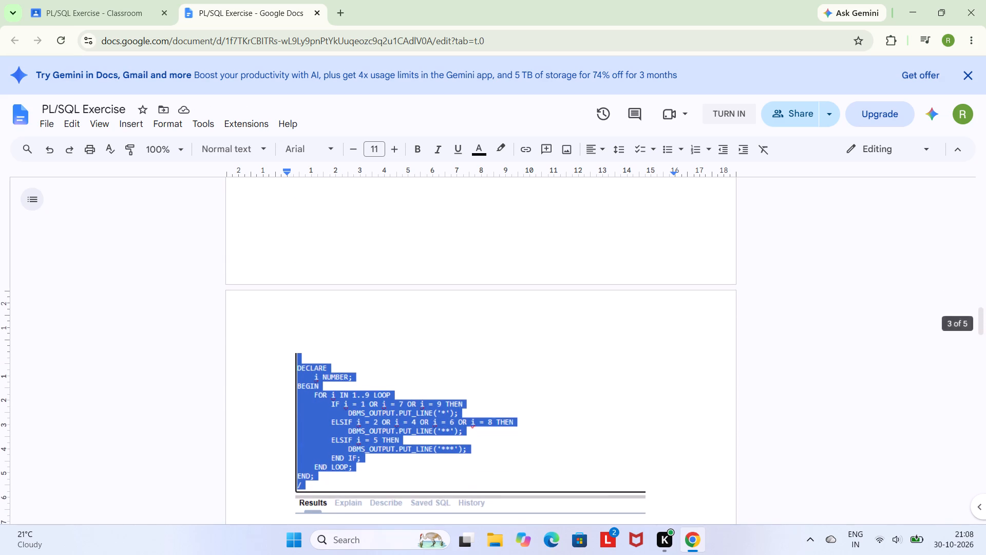
{"action": "scroll", "coordinate": [692, 236], "scroll_direction": "up", "scroll_amount": 4}
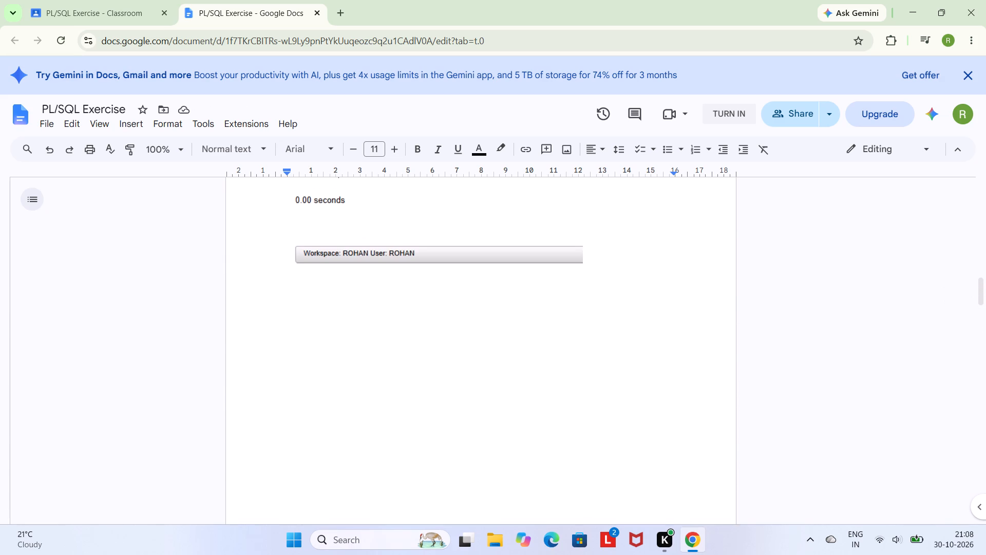
{"action": "left_click", "coordinate": [613, 269]}
{"action": "key", "text": "Return"}
{"action": "key", "text": "Return"}
{"action": "key", "text": "Return"}
{"action": "key", "text": "Return"}
{"action": "key", "text": "Return"}
{"action": "key", "text": "Return"}
{"action": "key", "text": "Return"}
{"action": "key", "text": "Return"}
{"action": "key", "text": "Return"}
{"action": "key", "text": "Return"}
{"action": "key", "text": "Return"}
{"action": "key", "text": "Return"}
{"action": "key", "text": "Return"}
{"action": "key", "text": "Return"}
{"action": "key", "text": "Return"}
{"action": "key", "text": "Return"}
{"action": "key", "text": "Return"}
{"action": "key", "text": "Return"}
{"action": "key", "text": "Return"}
{"action": "key", "text": "Return"}
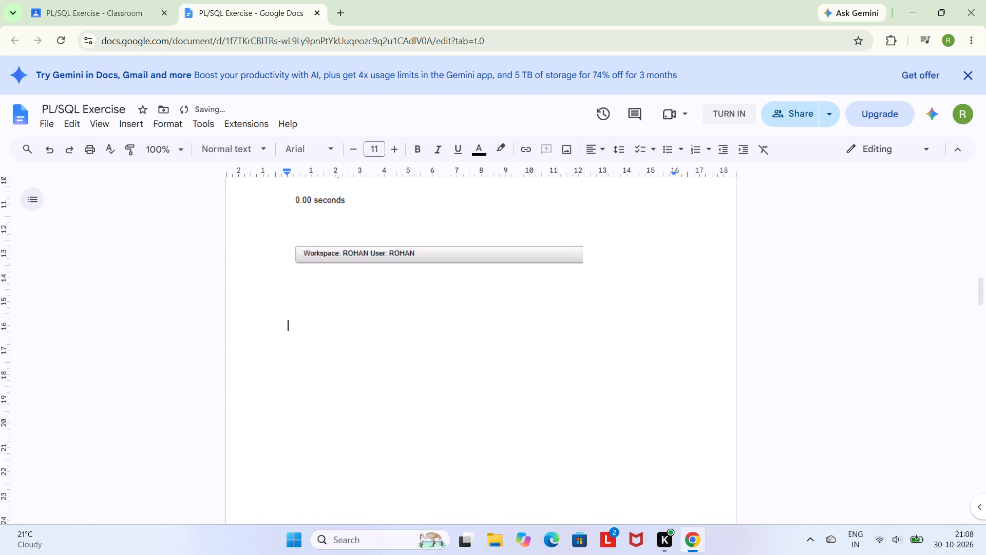
{"action": "key", "text": "Return"}
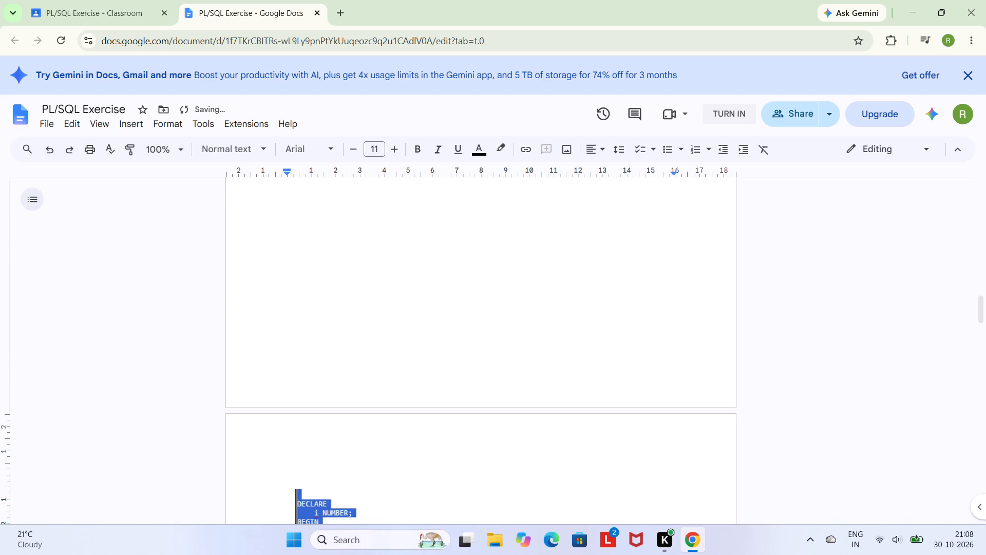
Enter the heading "Q3- Simple script that display a specific pattern" on the empty line above the star-pattern screenshot.
{"action": "key", "text": "shift+q"}
{"action": "key", "text": "3"}
{"action": "key", "text": "minus"}
{"action": "key", "text": "space"}
{"action": "type", "text": "Simple script"}
{"action": "key", "text": "space"}
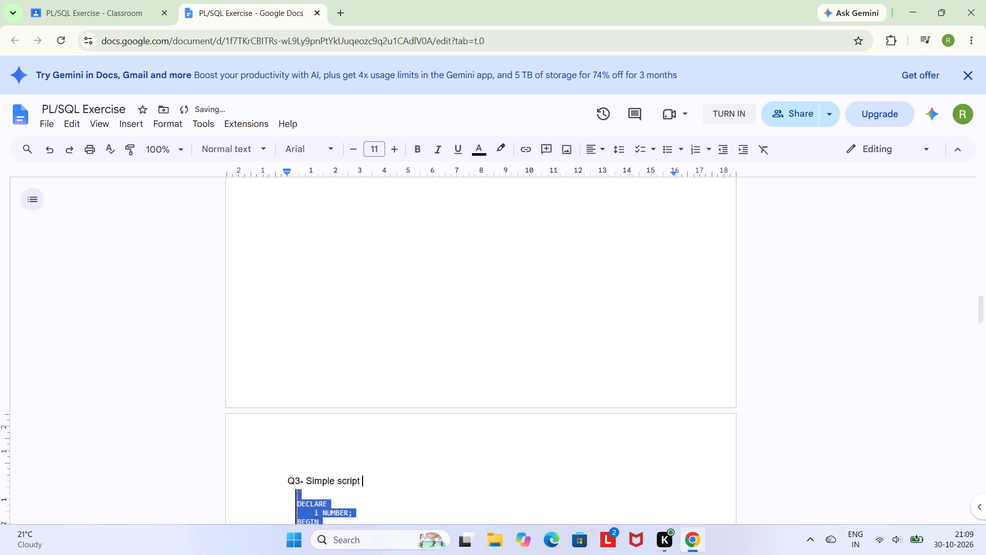
{"action": "type", "text": "that"}
{"action": "key", "text": "space"}
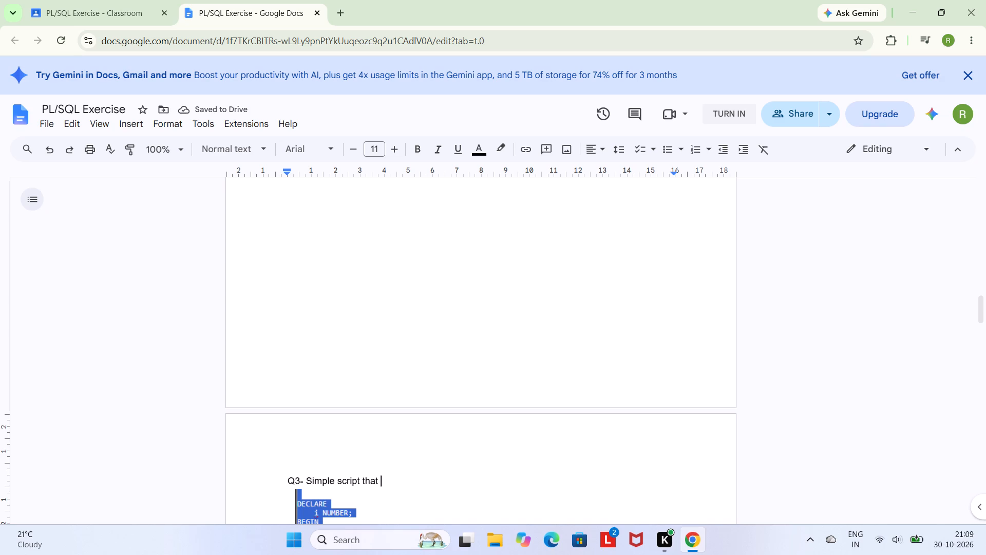
{"action": "scroll", "coordinate": [613, 269], "scroll_direction": "down", "scroll_amount": 3}
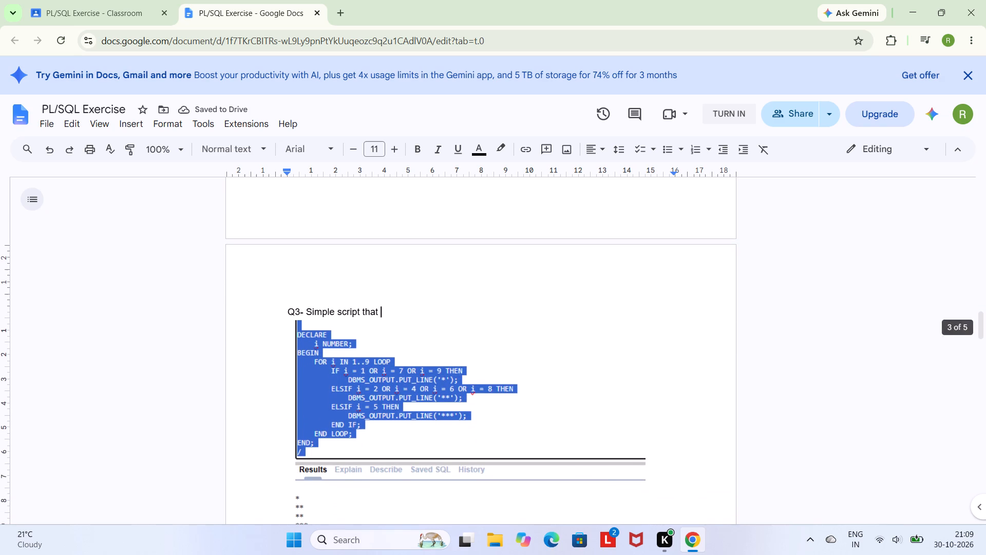
{"action": "type", "text": "displa"}
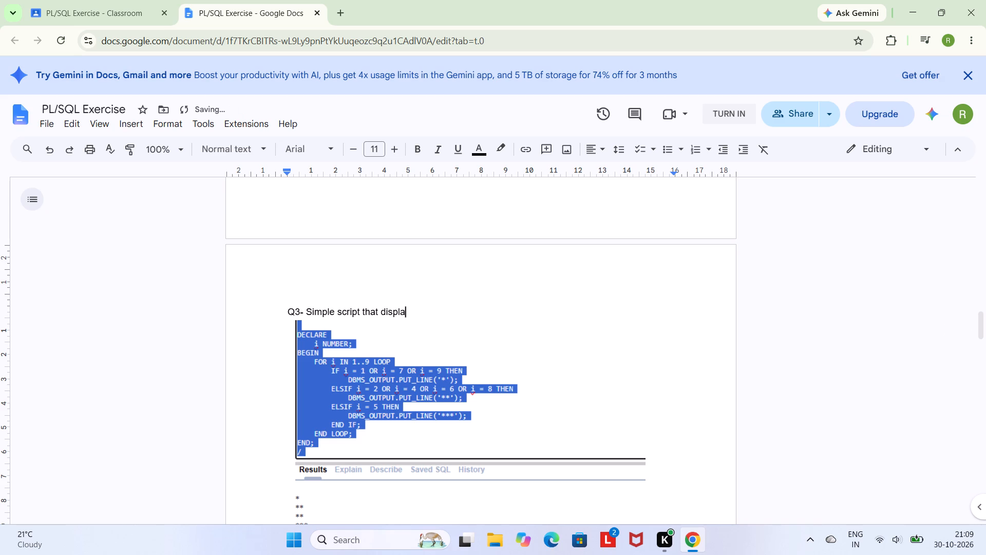
{"action": "key", "text": "y"}
{"action": "key", "text": "space"}
{"action": "type", "text": "a"}
{"action": "key", "text": "space"}
{"action": "type", "text": "specific"}
{"action": "key", "text": "space"}
{"action": "type", "text": "pattern"}
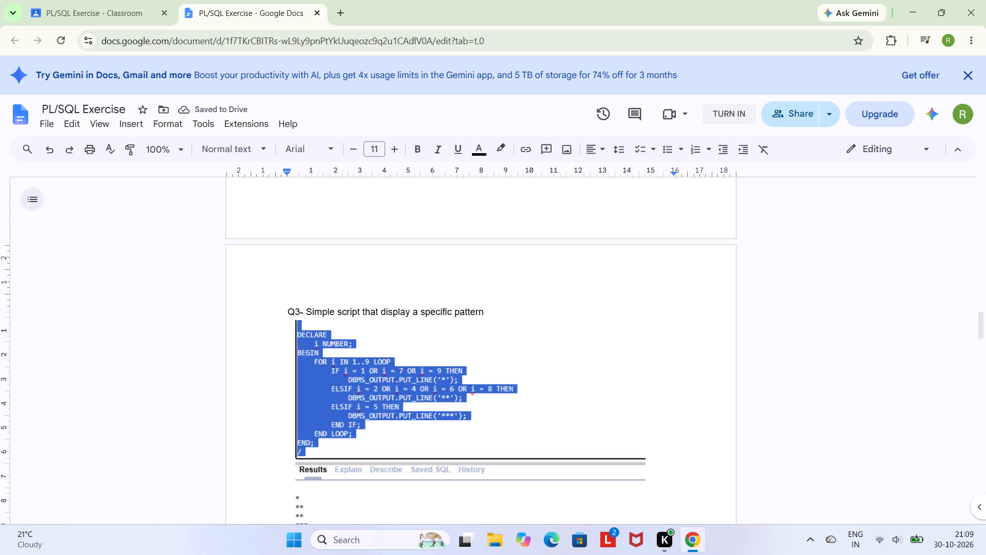
Make the Q3 heading bold and add a blank line between it and the star-pattern screenshot.
{"action": "left_click_drag", "start_coordinate": [491, 308], "coordinate": [258, 305]}
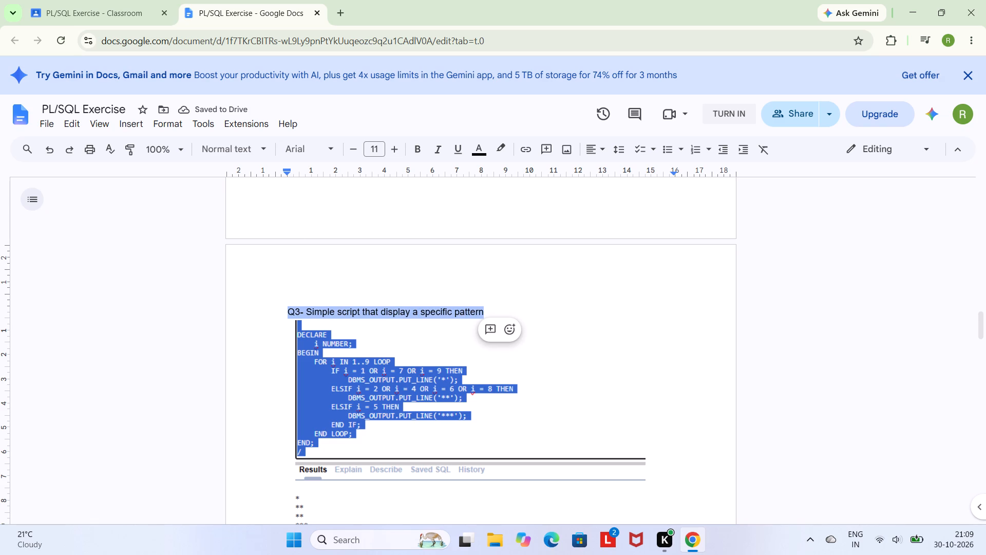
{"action": "left_click", "coordinate": [422, 142]}
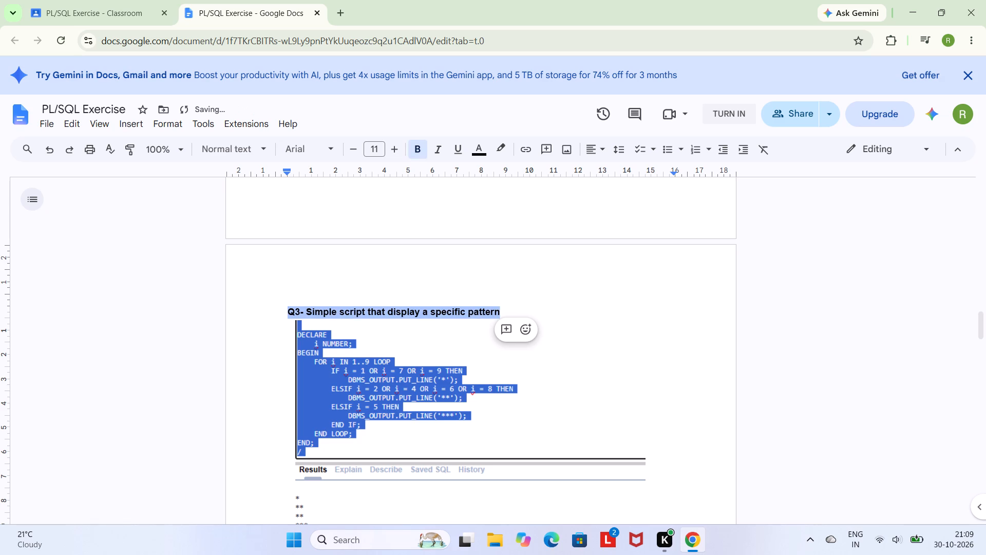
{"action": "left_click", "coordinate": [523, 306]}
{"action": "key", "text": "Return"}
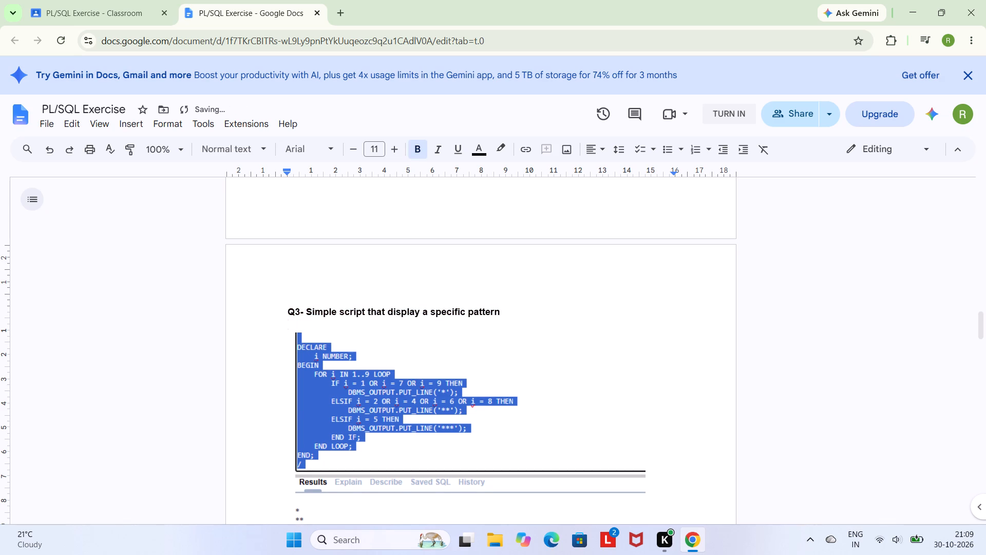
Insert 22 blank lines below the star-pattern screenshot, continuing onto page 4.
{"action": "scroll", "coordinate": [523, 306], "scroll_direction": "down", "scroll_amount": 5}
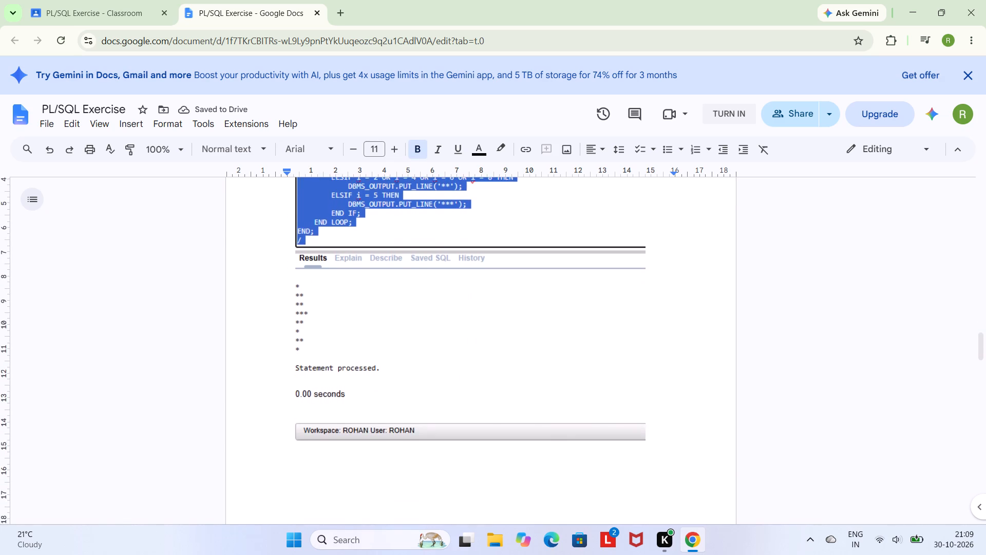
{"action": "scroll", "coordinate": [523, 306], "scroll_direction": "down", "scroll_amount": 4}
{"action": "scroll", "coordinate": [523, 306], "scroll_direction": "up", "scroll_amount": 2}
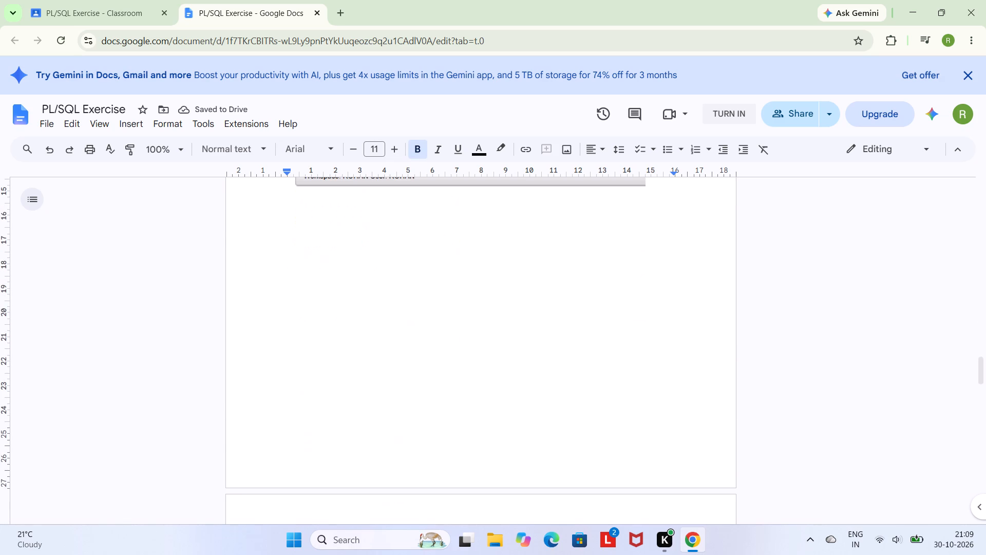
{"action": "left_click", "coordinate": [660, 192]}
{"action": "key", "text": "Return"}
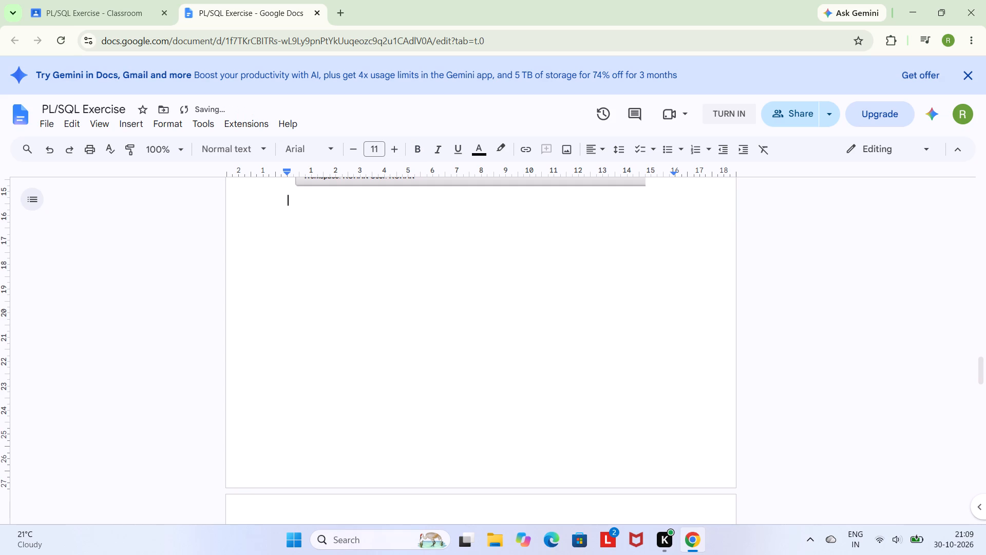
{"action": "key", "text": "Return"}
{"action": "key", "text": "Return"}
{"action": "key", "text": "Return"}
{"action": "key", "text": "Return"}
{"action": "key", "text": "Return"}
{"action": "key", "text": "Return"}
{"action": "key", "text": "Return"}
{"action": "key", "text": "Return"}
{"action": "key", "text": "Return"}
{"action": "key", "text": "Return"}
{"action": "key", "text": "Return"}
{"action": "key", "text": "Return"}
{"action": "key", "text": "Return"}
{"action": "key", "text": "Return"}
{"action": "key", "text": "Return"}
{"action": "key", "text": "Return"}
{"action": "key", "text": "Return"}
{"action": "key", "text": "Return"}
{"action": "key", "text": "Return"}
{"action": "key", "text": "Return"}
{"action": "key", "text": "Return"}
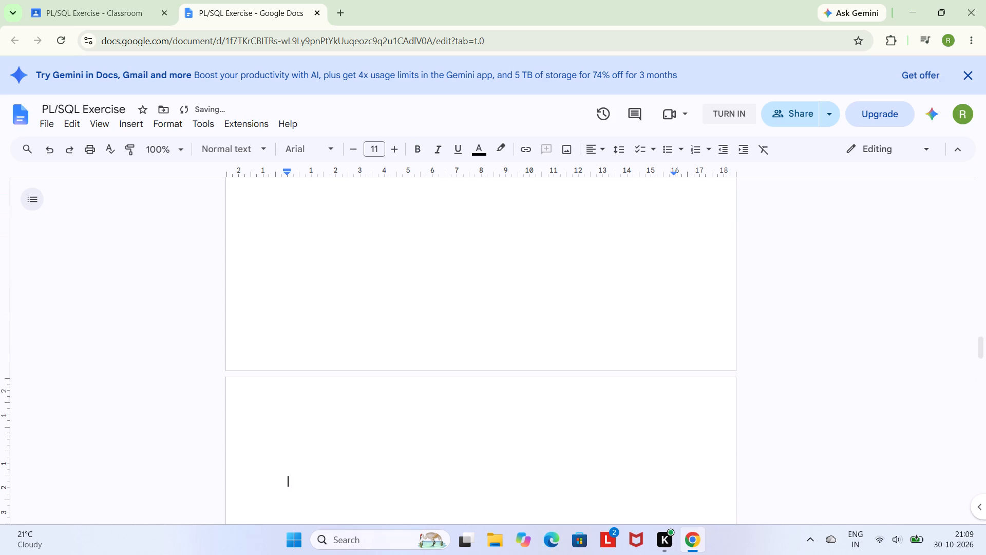
Delete the last 20 blank lines below the star-pattern screenshot, keeping two.
{"action": "key", "text": "BackSpace"}
{"action": "key", "text": "BackSpace"}
{"action": "key", "text": "BackSpace"}
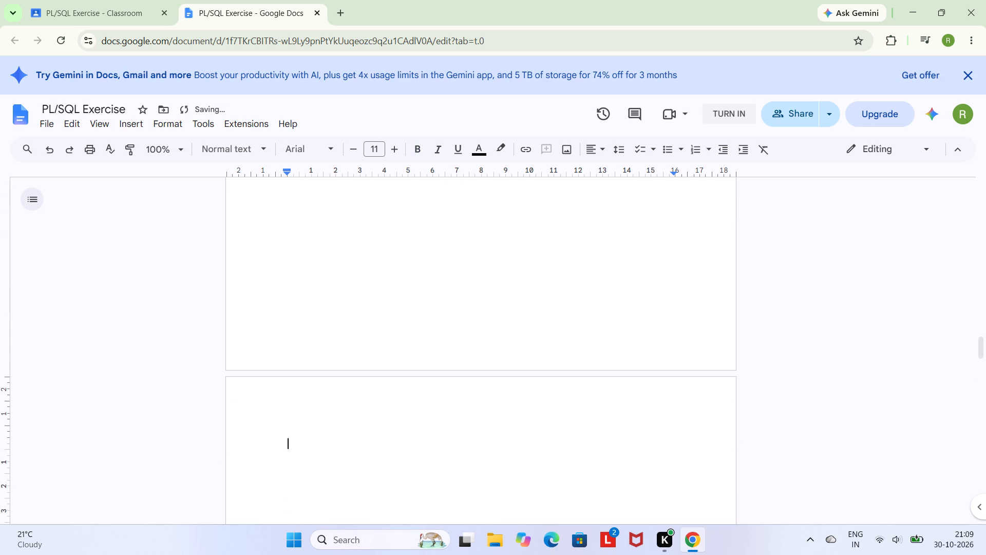
{"action": "key", "text": "BackSpace"}
{"action": "scroll", "coordinate": [660, 192], "scroll_direction": "down", "scroll_amount": 4}
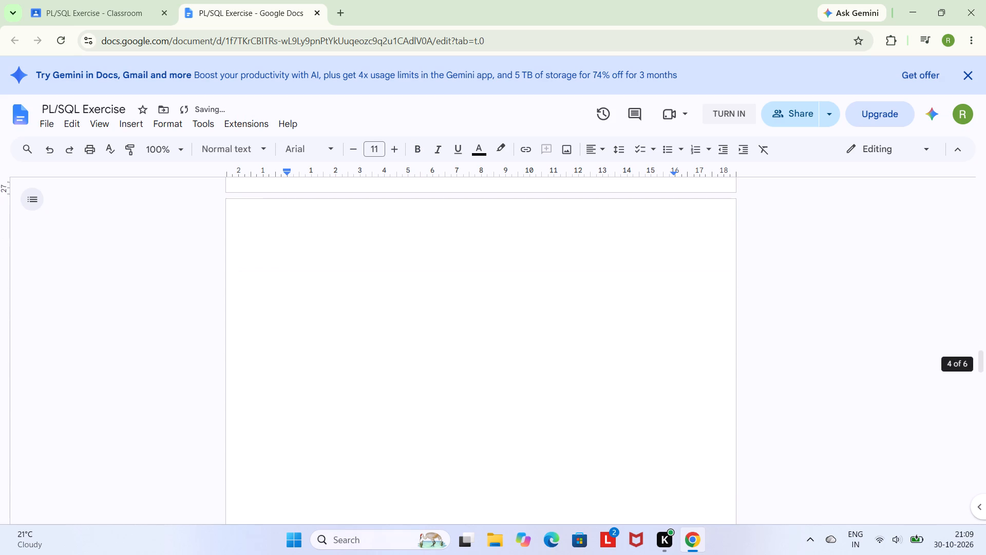
{"action": "scroll", "coordinate": [660, 192], "scroll_direction": "down", "scroll_amount": 2}
{"action": "scroll", "coordinate": [660, 192], "scroll_direction": "up", "scroll_amount": 5}
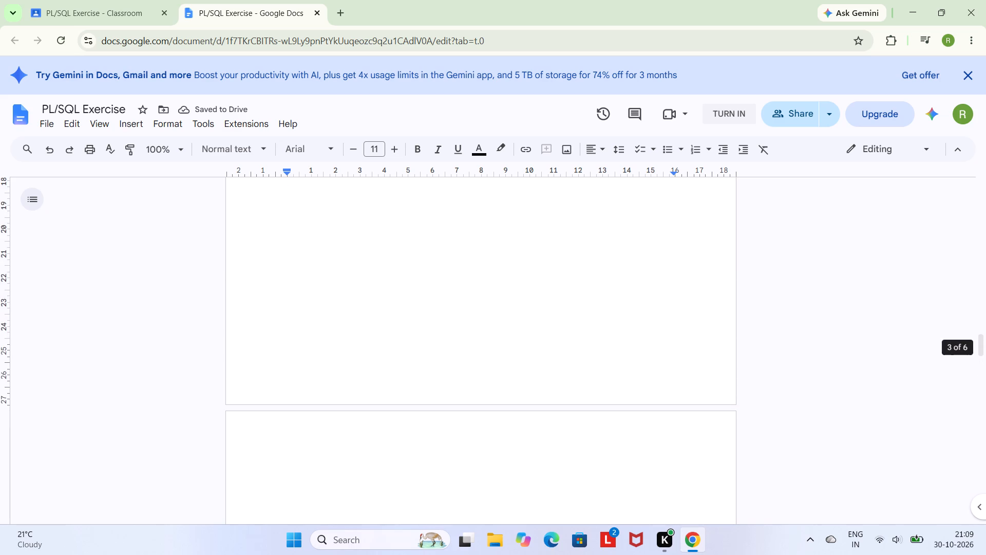
{"action": "key", "text": "BackSpace"}
{"action": "key", "text": "BackSpace"}
{"action": "key", "text": "BackSpace"}
{"action": "key", "text": "BackSpace"}
{"action": "key", "text": "BackSpace"}
{"action": "key", "text": "BackSpace"}
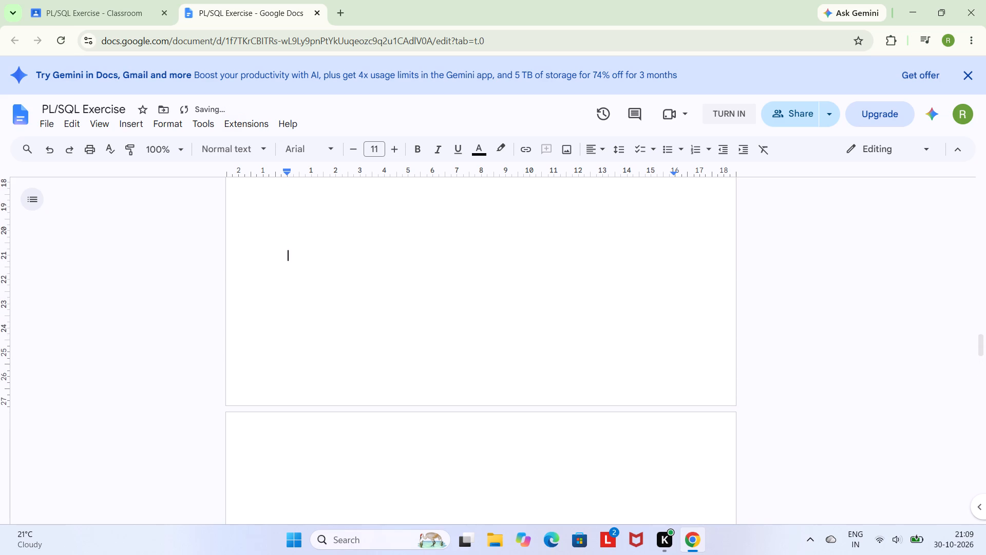
{"action": "key", "text": "BackSpace"}
{"action": "key", "text": "BackSpace"}
{"action": "key", "text": "BackSpace"}
{"action": "key", "text": "BackSpace"}
{"action": "key", "text": "BackSpace"}
{"action": "key", "text": "BackSpace"}
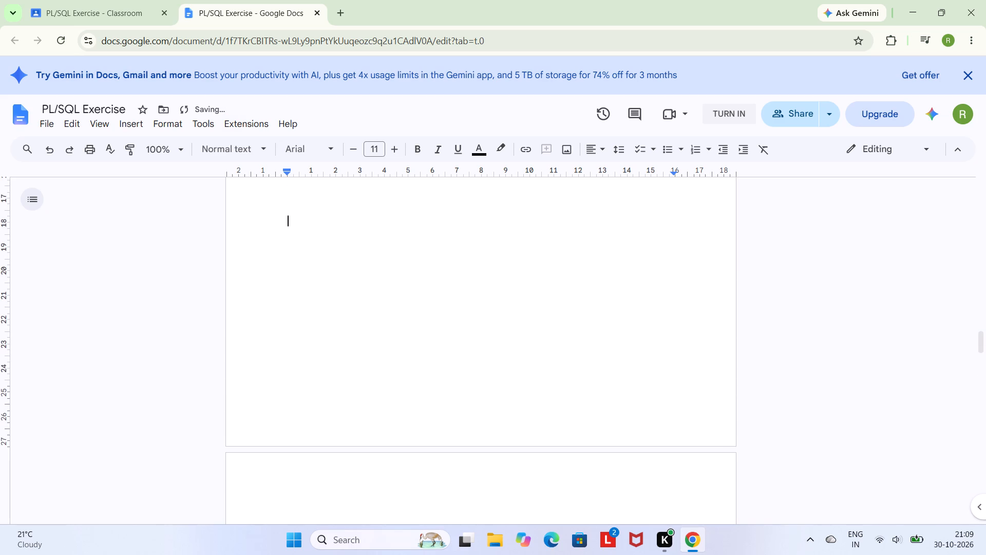
{"action": "key", "text": "BackSpace"}
{"action": "key", "text": "BackSpace"}
{"action": "scroll", "coordinate": [660, 192], "scroll_direction": "up", "scroll_amount": 4}
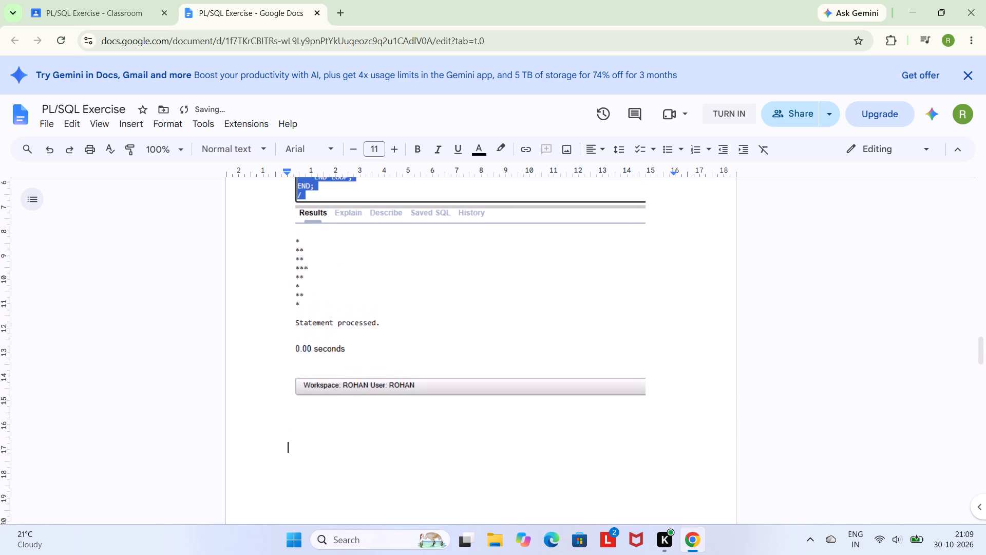
{"action": "key", "text": "BackSpace"}
{"action": "key", "text": "BackSpace"}
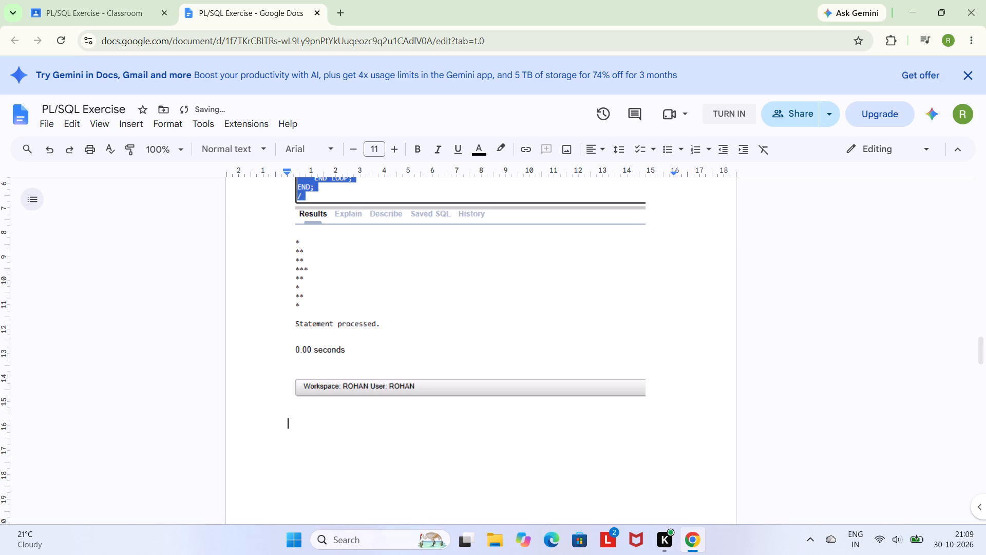
Review the simple-interest and sum-and-average screenshots on pages 4 and 5 to check their order.
{"action": "scroll", "coordinate": [660, 192], "scroll_direction": "down", "scroll_amount": 6}
{"action": "scroll", "coordinate": [660, 192], "scroll_direction": "up", "scroll_amount": 4}
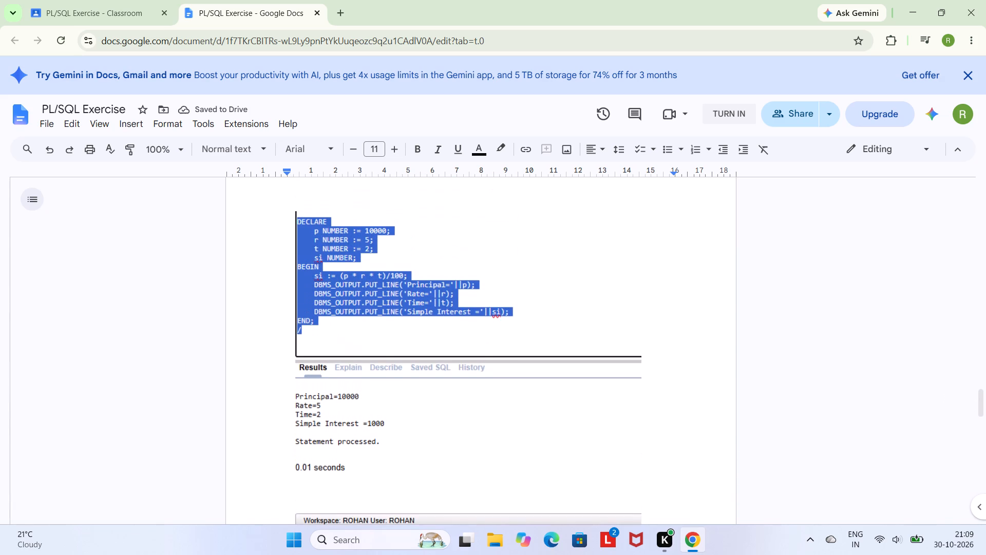
{"action": "scroll", "coordinate": [660, 192], "scroll_direction": "up", "scroll_amount": 1}
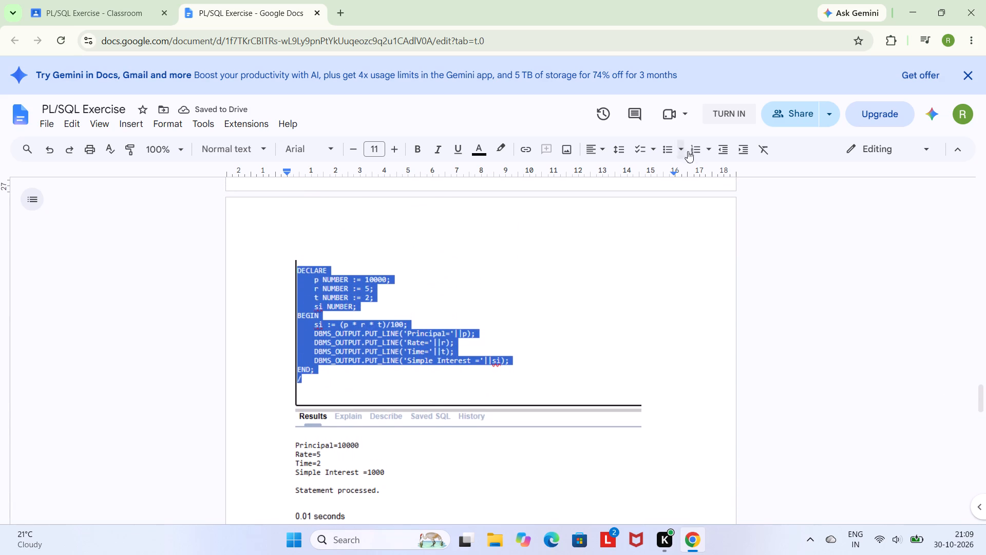
{"action": "scroll", "coordinate": [568, 279], "scroll_direction": "down", "scroll_amount": 3}
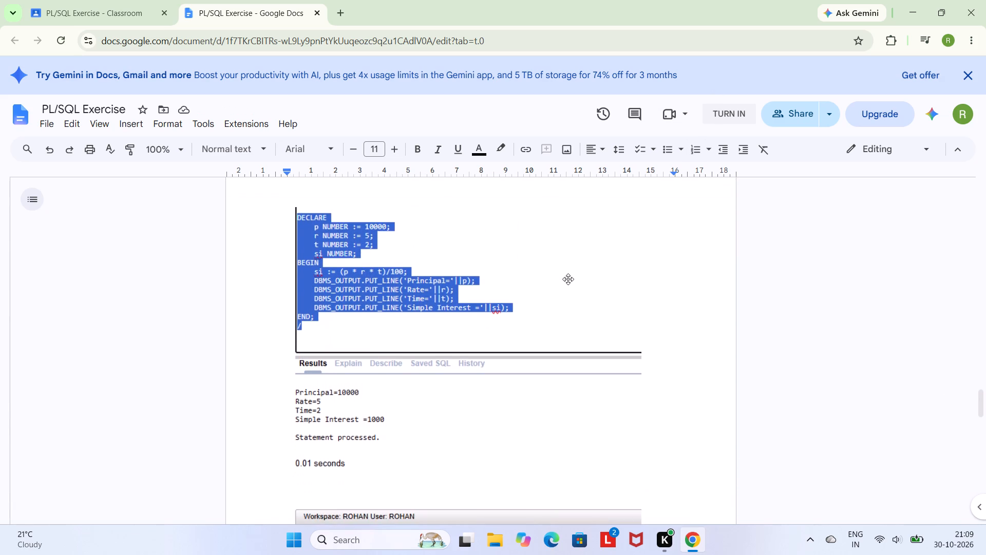
{"action": "scroll", "coordinate": [568, 279], "scroll_direction": "down", "scroll_amount": 6}
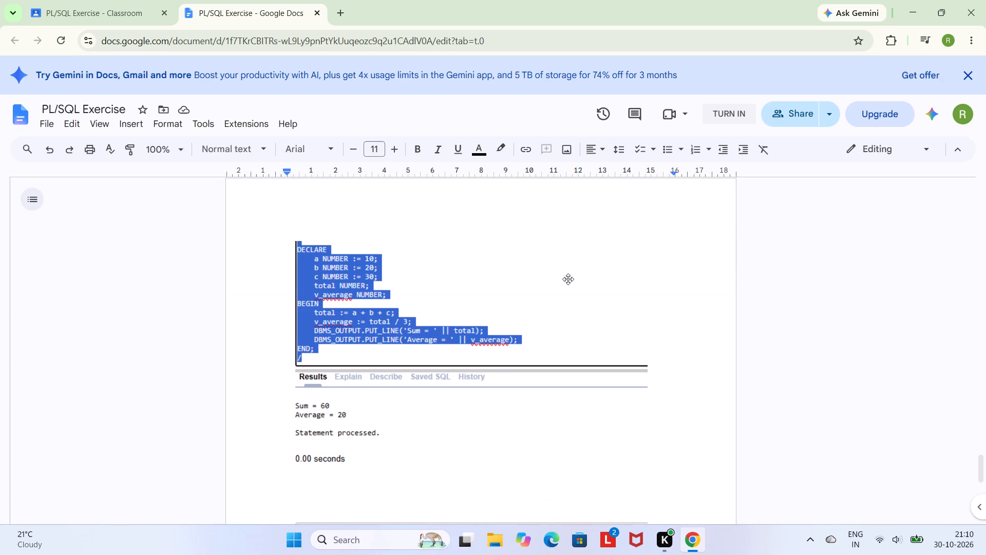
{"action": "scroll", "coordinate": [568, 279], "scroll_direction": "up", "scroll_amount": 2}
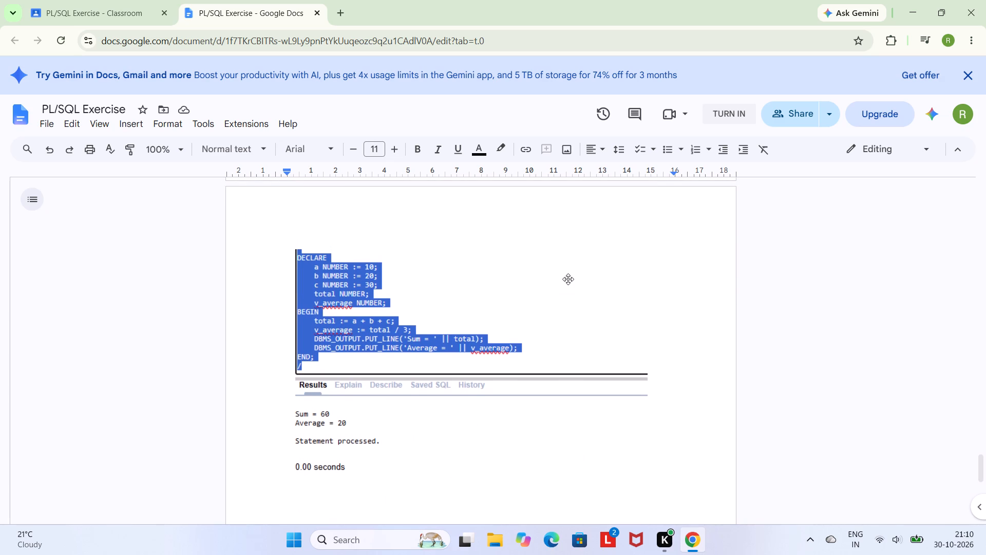
{"action": "scroll", "coordinate": [568, 279], "scroll_direction": "up", "scroll_amount": 4}
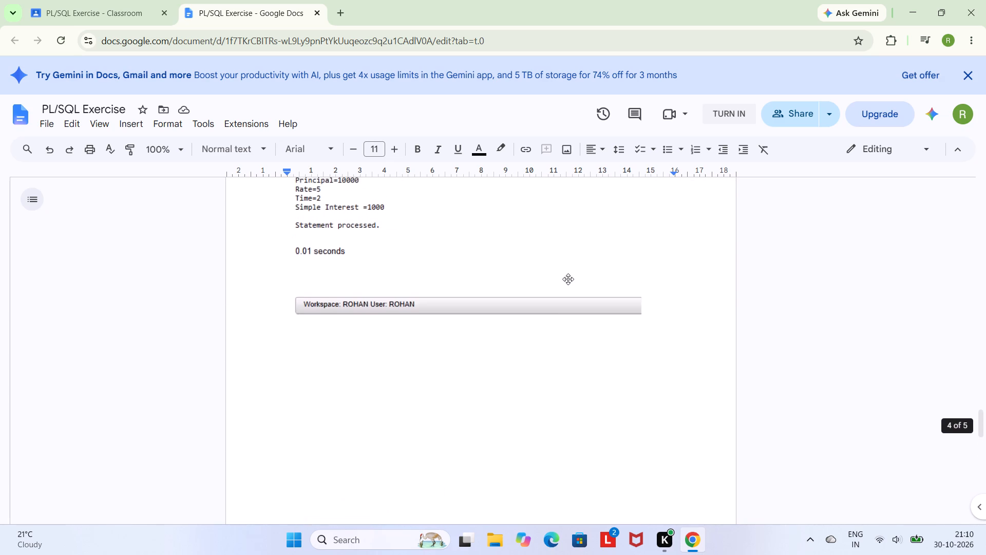
{"action": "scroll", "coordinate": [568, 279], "scroll_direction": "down", "scroll_amount": 1}
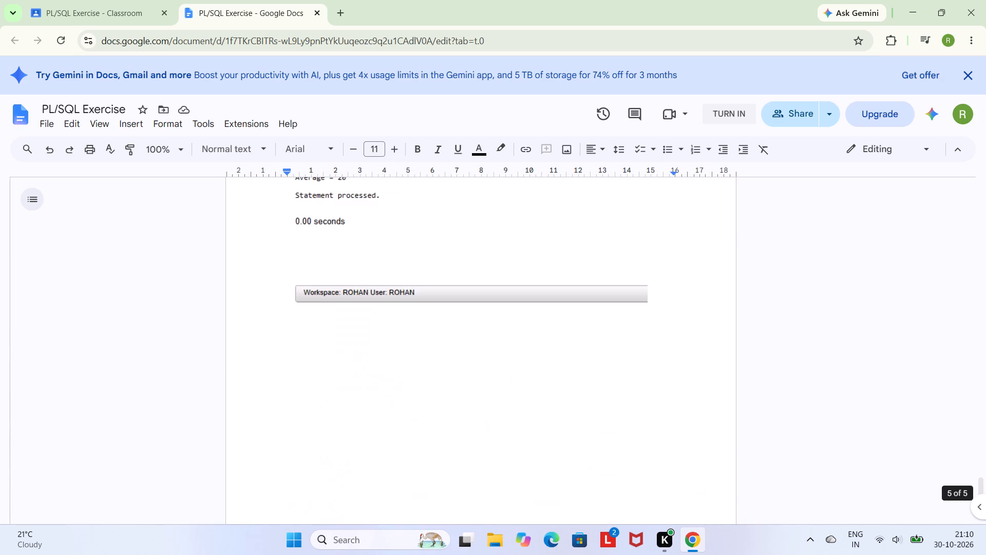
{"action": "scroll", "coordinate": [568, 279], "scroll_direction": "down", "scroll_amount": 1}
Move the sum-and-average screenshot from page 5 to a new line directly below the star-pattern screenshot.
{"action": "scroll", "coordinate": [568, 279], "scroll_direction": "up", "scroll_amount": 5}
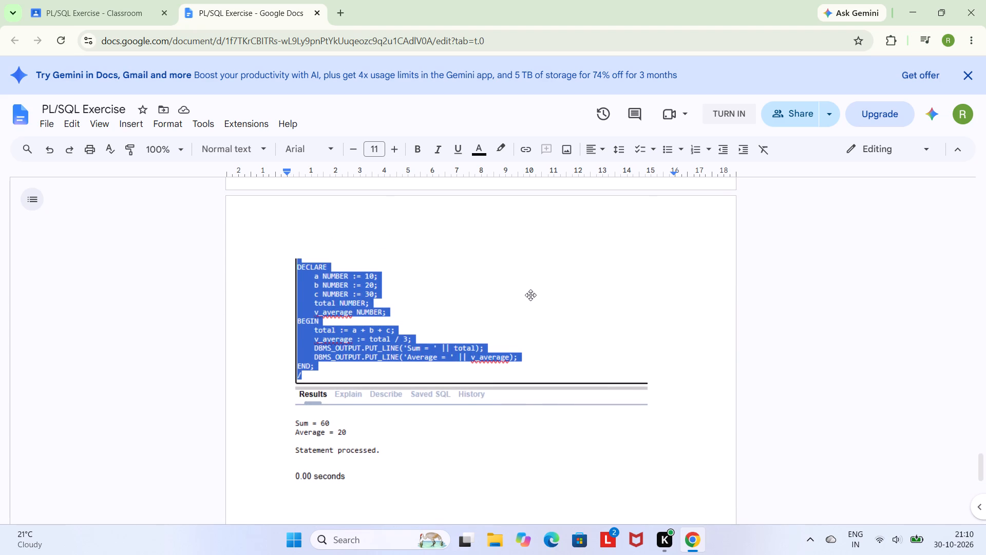
{"action": "right_click", "coordinate": [530, 295]}
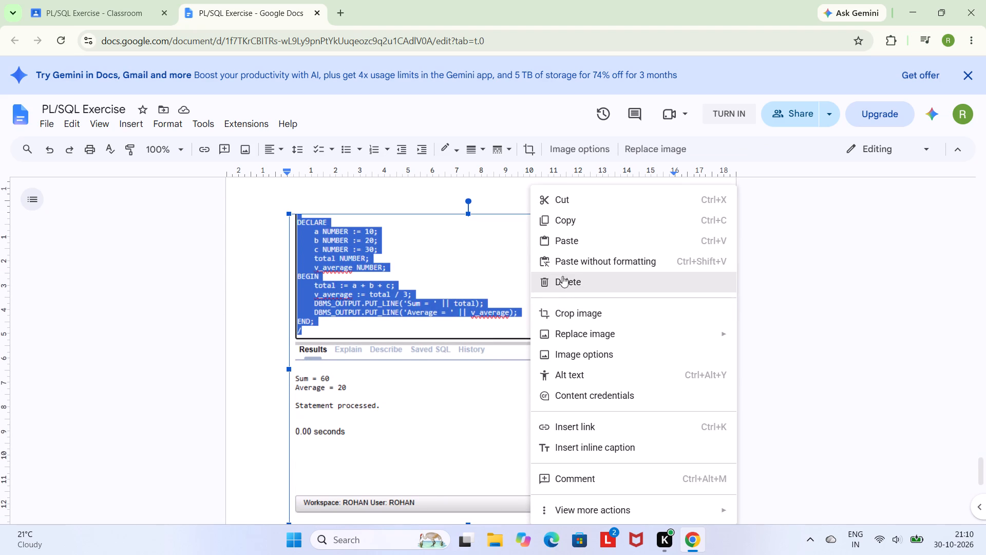
{"action": "left_click", "coordinate": [564, 198]}
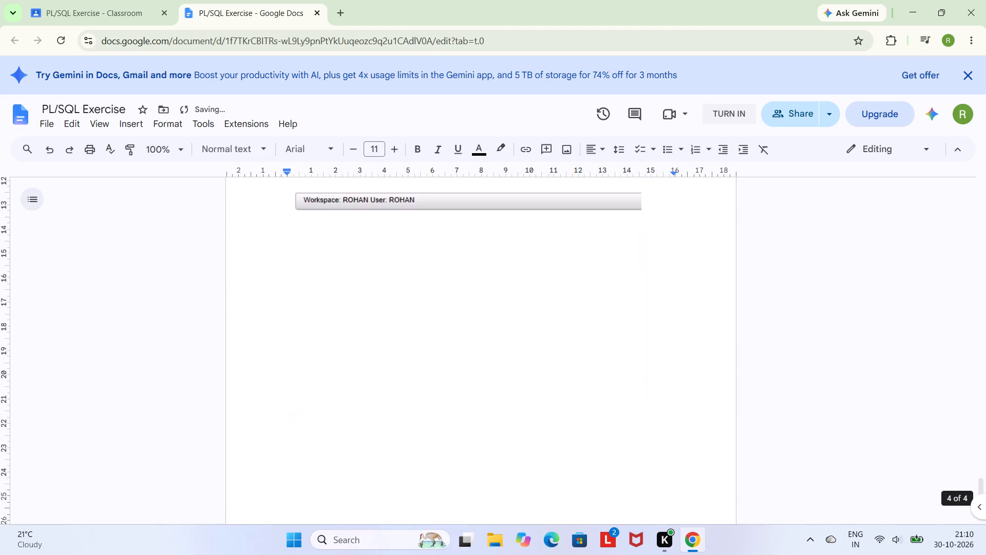
{"action": "scroll", "coordinate": [523, 265], "scroll_direction": "up", "scroll_amount": 10}
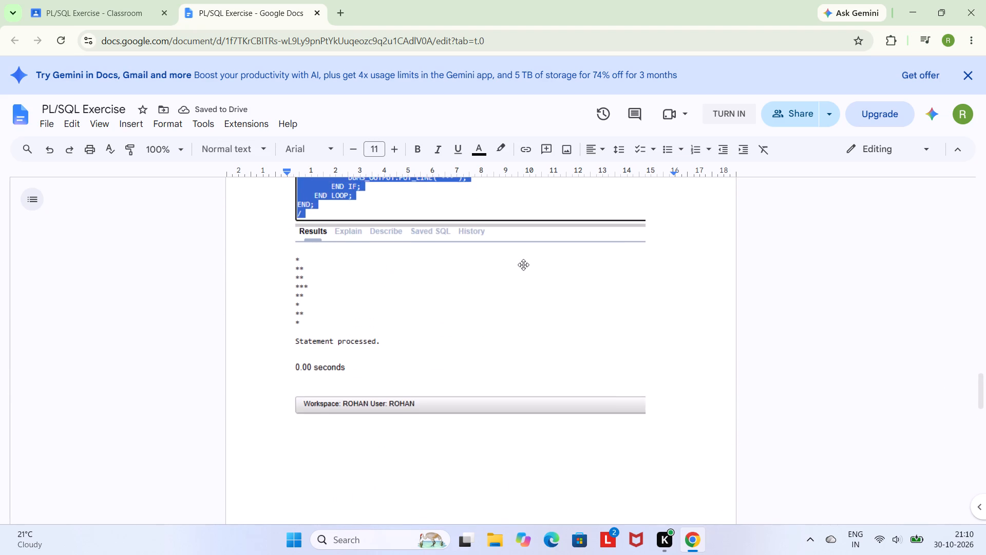
{"action": "scroll", "coordinate": [523, 265], "scroll_direction": "down", "scroll_amount": 1}
{"action": "left_click", "coordinate": [676, 330]}
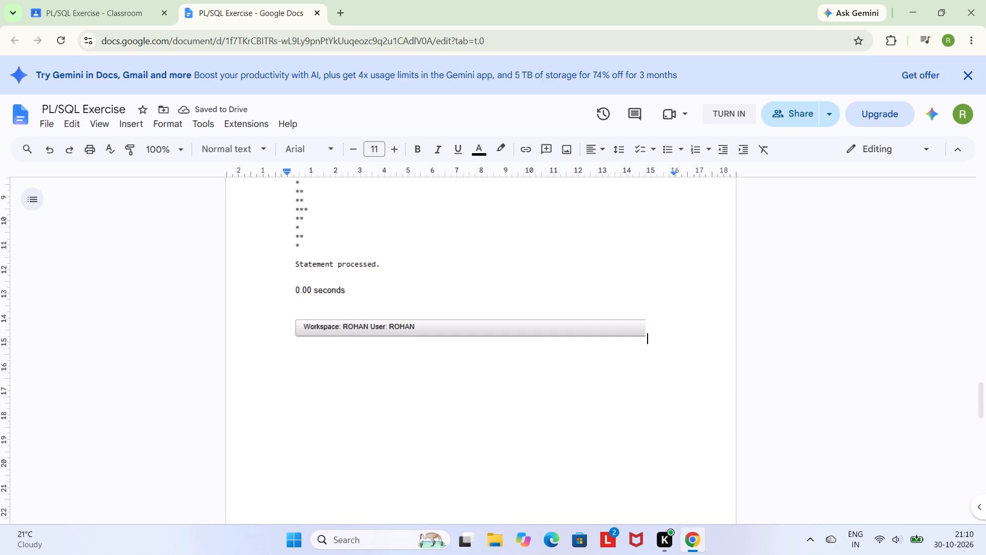
{"action": "key", "text": "Return"}
{"action": "key", "text": "ctrl+v"}
Check where the moved sum-and-average screenshot sits relative to the star-pattern screenshot and the page break.
{"action": "scroll", "coordinate": [676, 330], "scroll_direction": "up", "scroll_amount": 3}
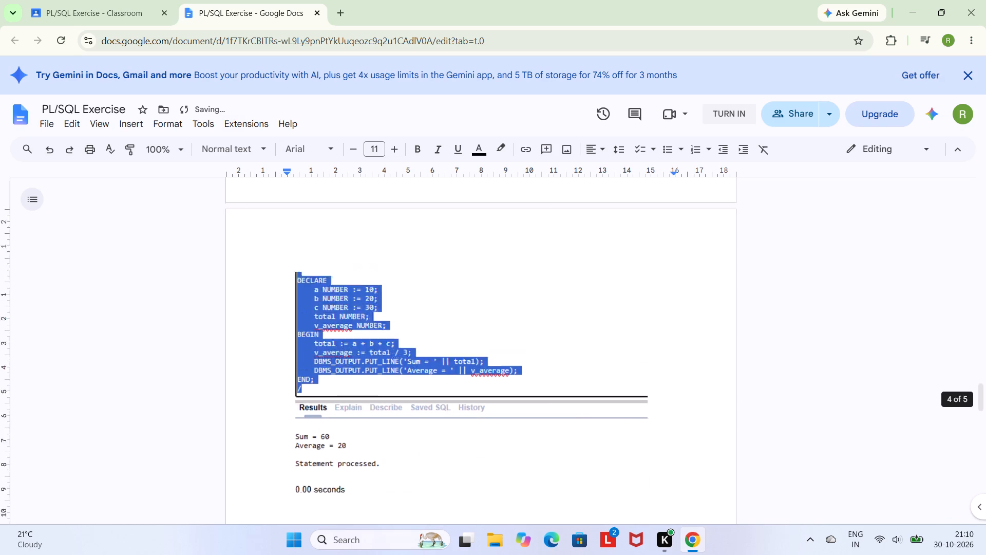
{"action": "scroll", "coordinate": [676, 330], "scroll_direction": "up", "scroll_amount": 5}
{"action": "scroll", "coordinate": [676, 330], "scroll_direction": "down", "scroll_amount": 4}
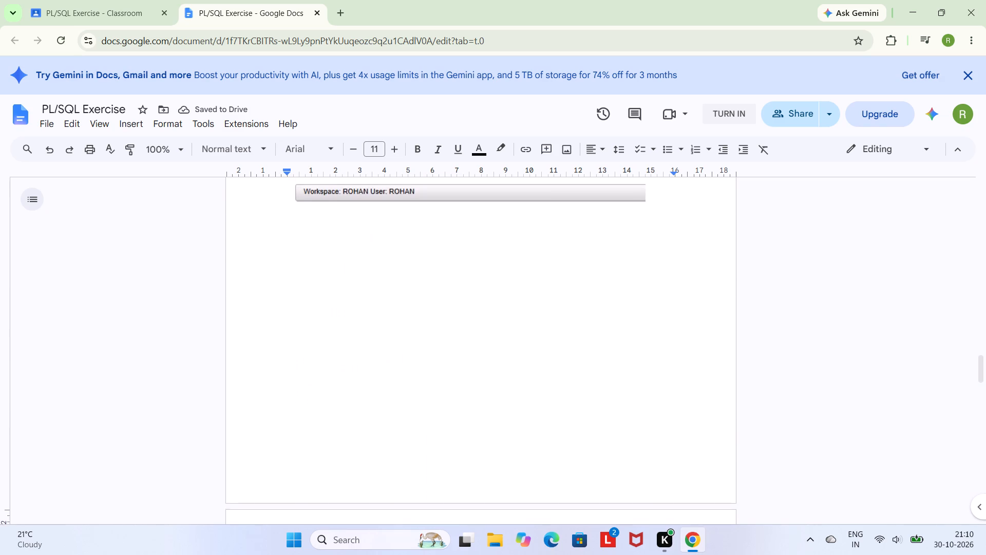
{"action": "scroll", "coordinate": [676, 330], "scroll_direction": "down", "scroll_amount": 2}
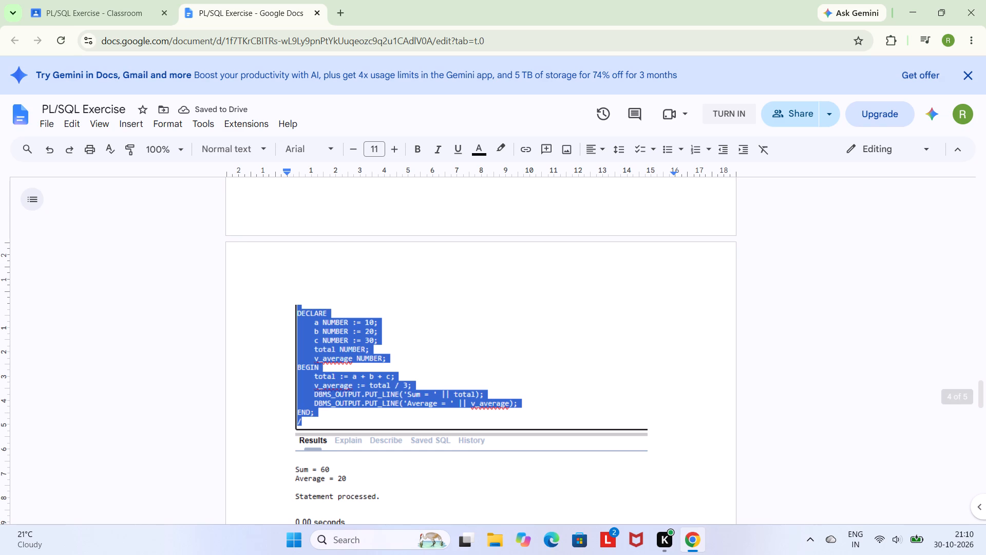
{"action": "scroll", "coordinate": [544, 266], "scroll_direction": "up", "scroll_amount": 3}
{"action": "scroll", "coordinate": [540, 319], "scroll_direction": "up", "scroll_amount": 2}
{"action": "scroll", "coordinate": [540, 319], "scroll_direction": "down", "scroll_amount": 1}
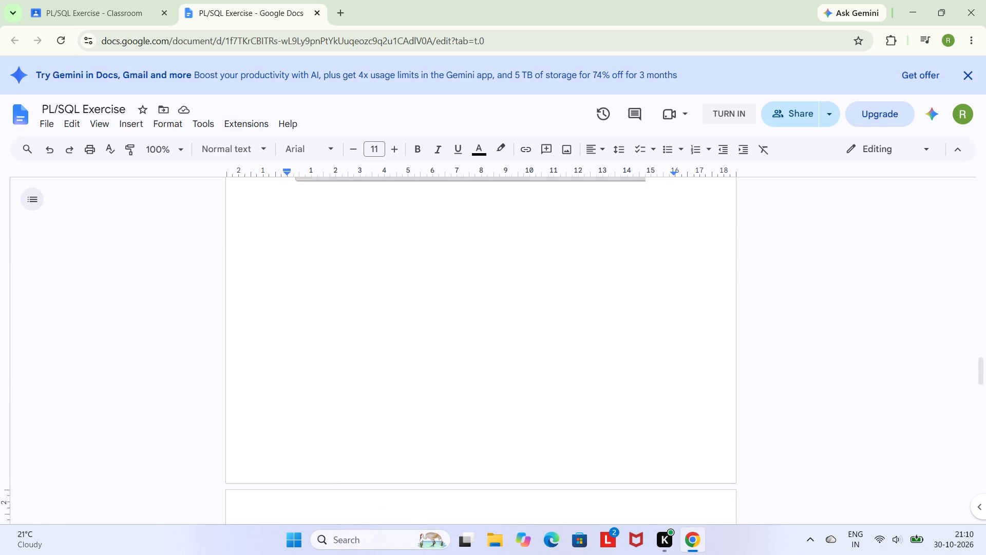
{"action": "scroll", "coordinate": [540, 319], "scroll_direction": "down", "scroll_amount": 1}
{"action": "key", "text": "b"}
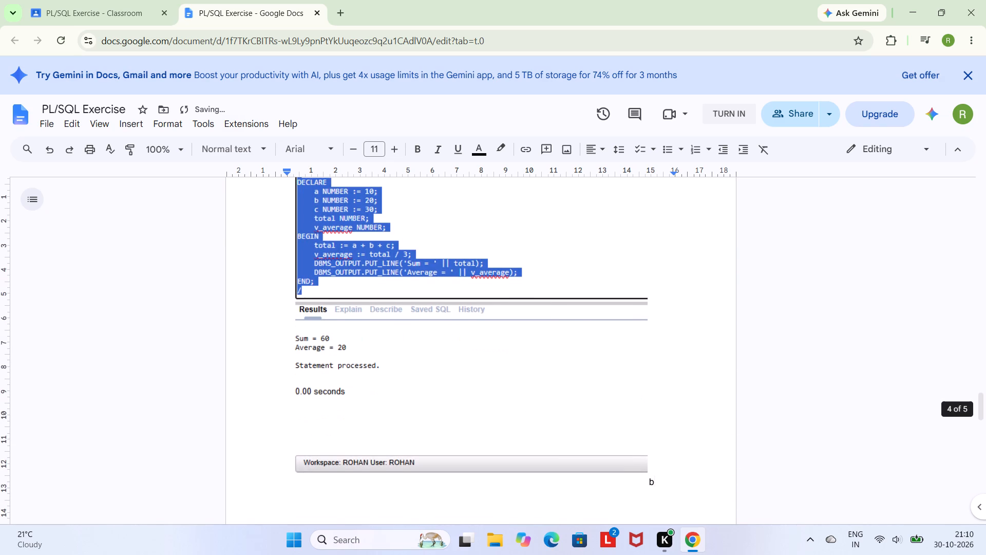
{"action": "key", "text": "BackSpace"}
Insert 19 blank lines below the star-pattern screenshot, ending on an empty line above the sum-and-average screenshot on page 4.
{"action": "key", "text": "Up"}
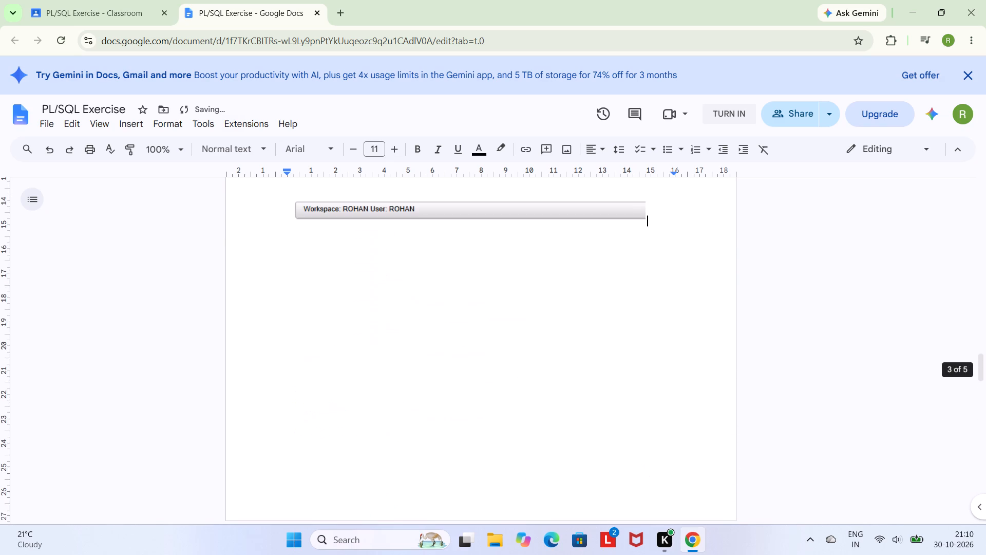
{"action": "key", "text": "Return"}
{"action": "key", "text": "Return"}
{"action": "key", "text": "Return"}
{"action": "key", "text": "Return"}
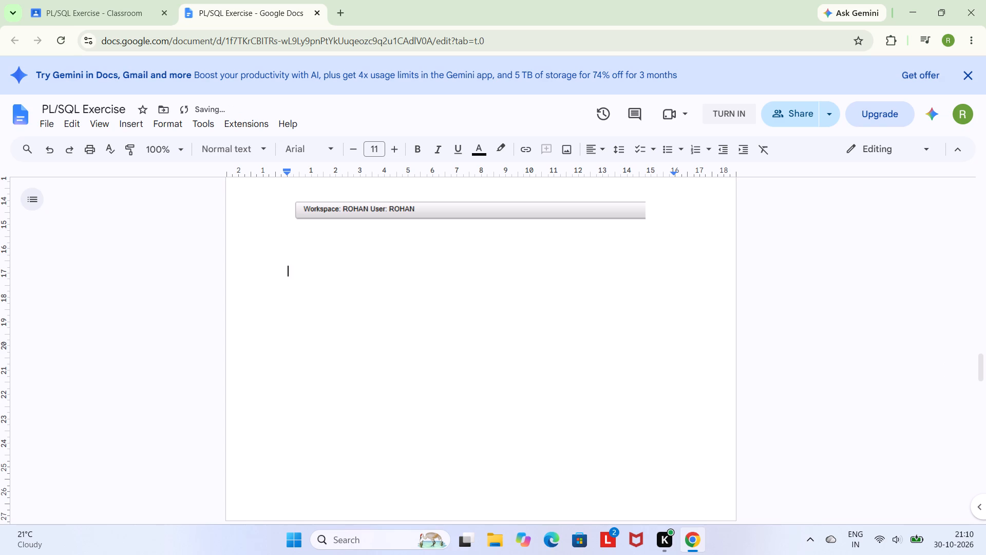
{"action": "key", "text": "Return"}
{"action": "key", "text": "Return"}
{"action": "key", "text": "Return"}
{"action": "key", "text": "Return"}
{"action": "key", "text": "Return"}
{"action": "key", "text": "Return"}
{"action": "key", "text": "Return"}
{"action": "key", "text": "Return"}
{"action": "key", "text": "Return"}
{"action": "key", "text": "Return"}
{"action": "key", "text": "Return"}
{"action": "key", "text": "Return"}
{"action": "key", "text": "Return"}
{"action": "key", "text": "Return"}
{"action": "key", "text": "Return"}
{"action": "key", "text": "Return"}
{"action": "key", "text": "BackSpace"}
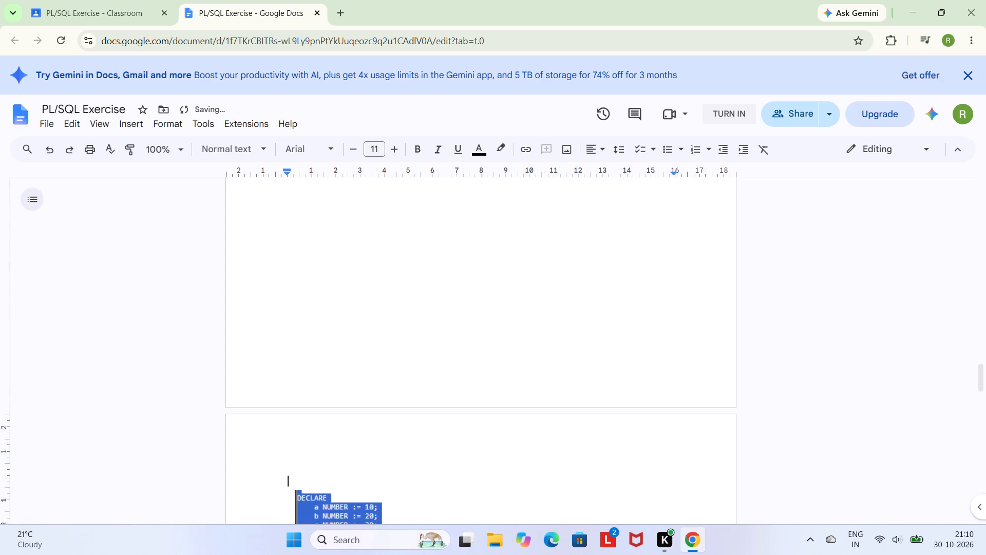
{"action": "key", "text": "BackSpace"}
{"action": "key", "text": "Return"}
Enter the heading "Q4- Sum and Avg of 3 Numbers" on the empty line above the sum-and-average screenshot.
{"action": "key", "text": "shift+q"}
{"action": "key", "text": "4"}
{"action": "key", "text": "minus"}
{"action": "key", "text": "space"}
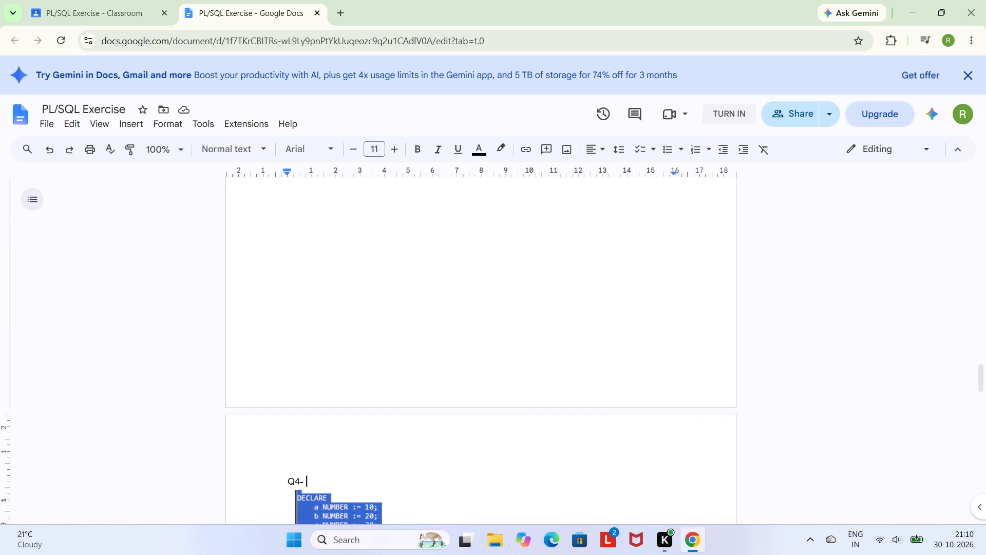
{"action": "type", "text": "Sum"}
{"action": "key", "text": "space"}
{"action": "type", "text": "and Av"}
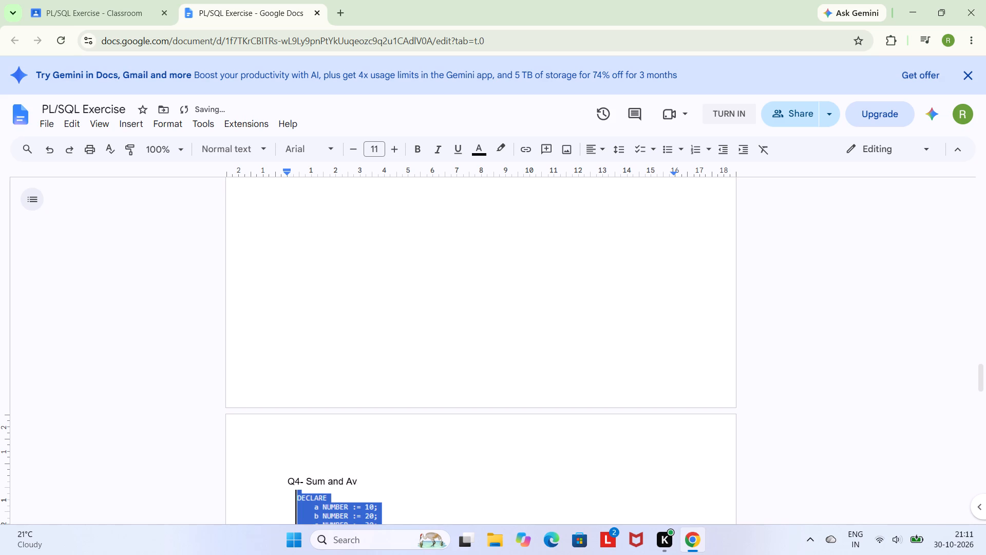
{"action": "key", "text": "g"}
{"action": "key", "text": "space"}
{"action": "type", "text": "of 3"}
{"action": "key", "text": "space"}
{"action": "type", "text": "Numbers"}
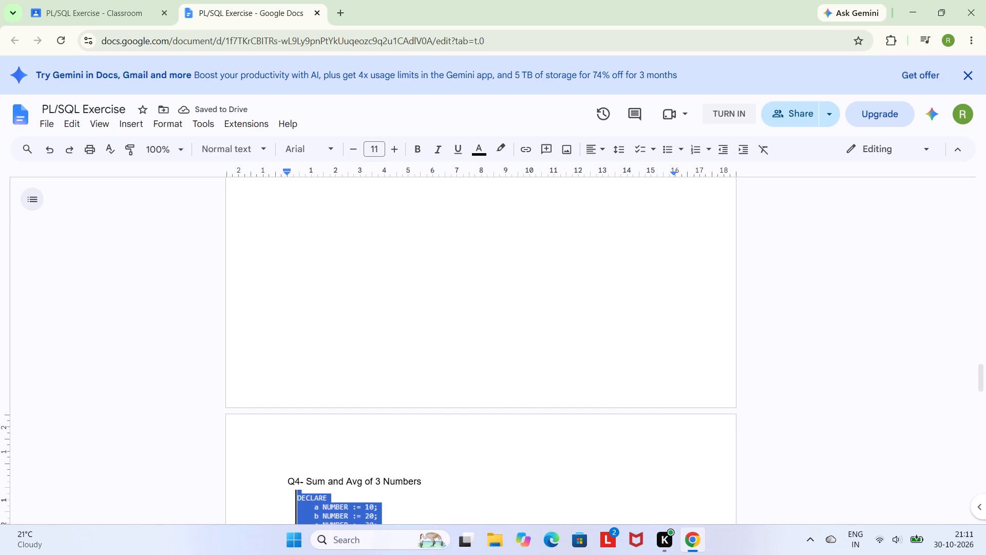
Make the Q4 heading bold and add a blank line between it and the sum-and-average screenshot.
{"action": "left_click_drag", "start_coordinate": [434, 480], "coordinate": [272, 474]}
{"action": "left_click", "coordinate": [417, 147]}
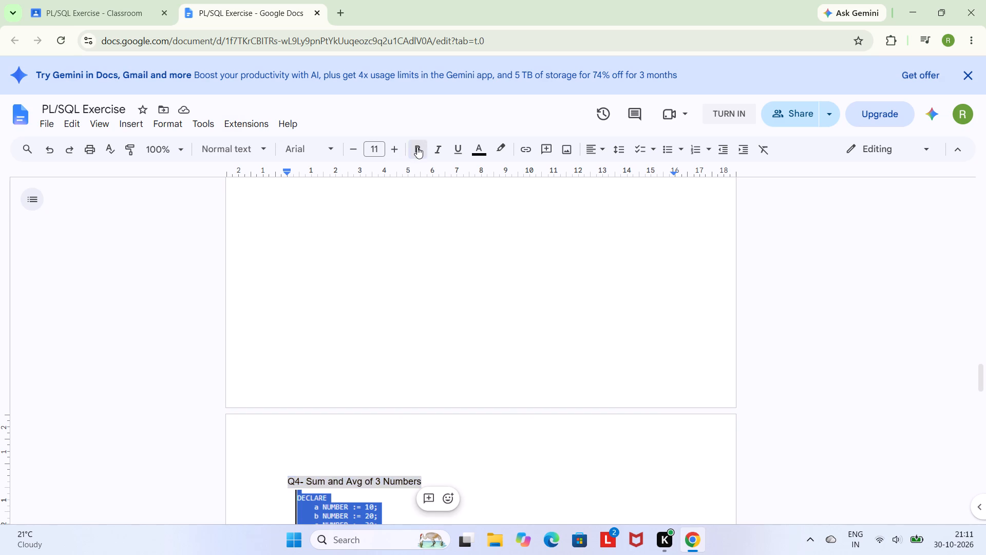
{"action": "left_click", "coordinate": [434, 483]}
{"action": "key", "text": "Return"}
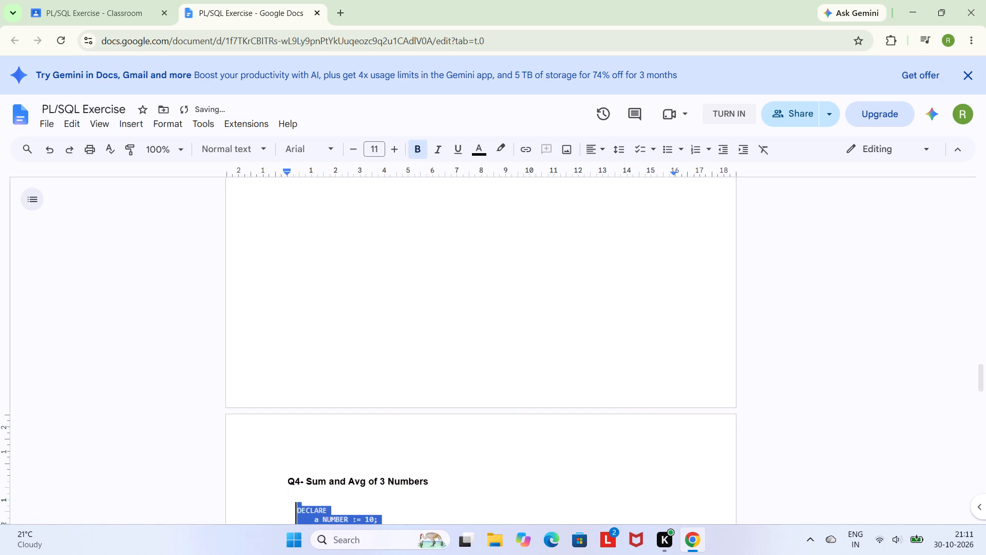
Review the pages below the Q4 heading, examining the simple-interest screenshot and the space before it.
{"action": "scroll", "coordinate": [434, 483], "scroll_direction": "down", "scroll_amount": 7}
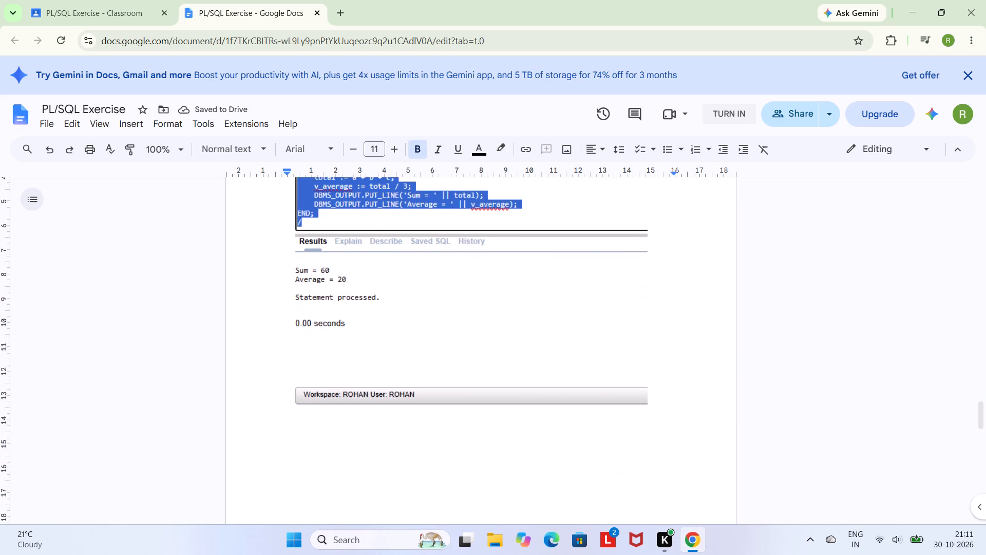
{"action": "scroll", "coordinate": [434, 483], "scroll_direction": "down", "scroll_amount": 6}
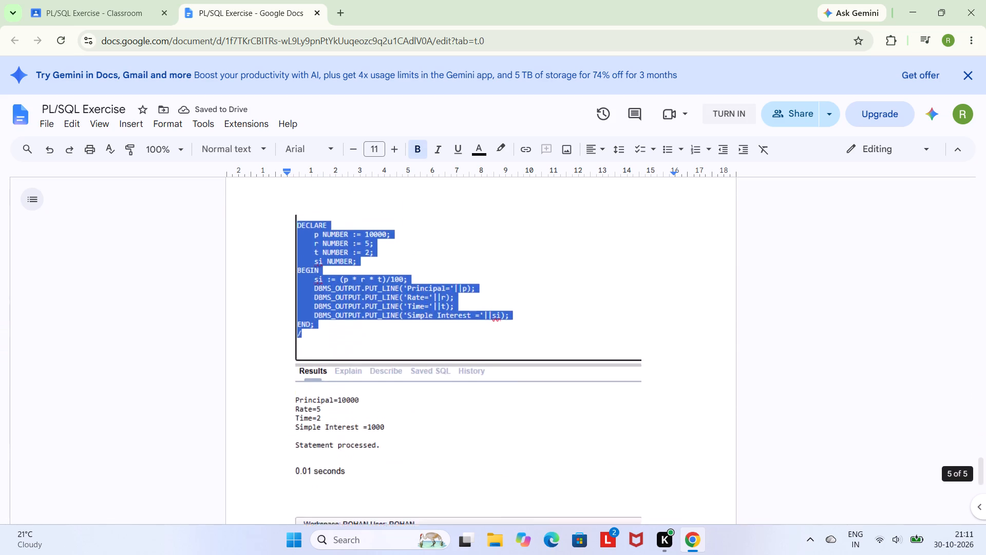
{"action": "scroll", "coordinate": [434, 483], "scroll_direction": "down", "scroll_amount": 1}
{"action": "scroll", "coordinate": [434, 483], "scroll_direction": "up", "scroll_amount": 4}
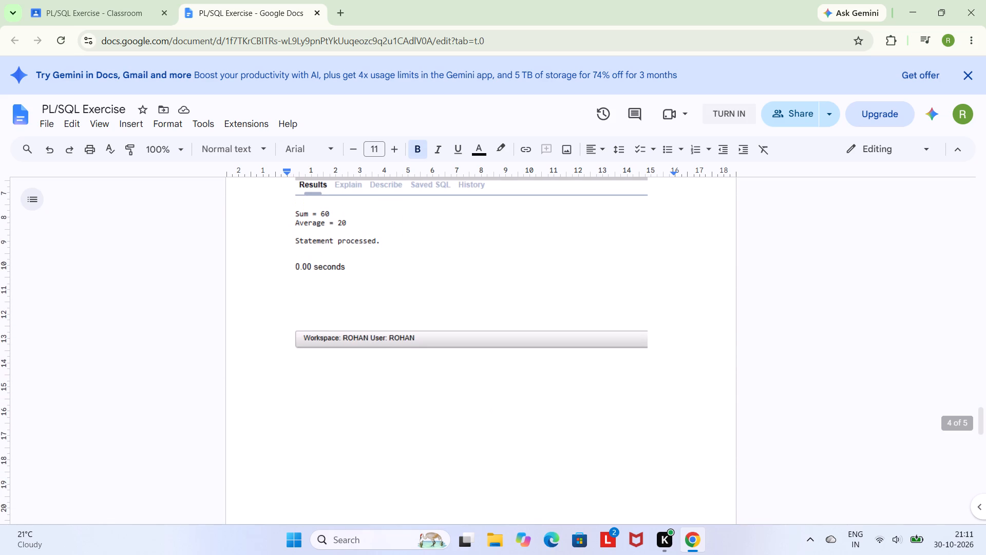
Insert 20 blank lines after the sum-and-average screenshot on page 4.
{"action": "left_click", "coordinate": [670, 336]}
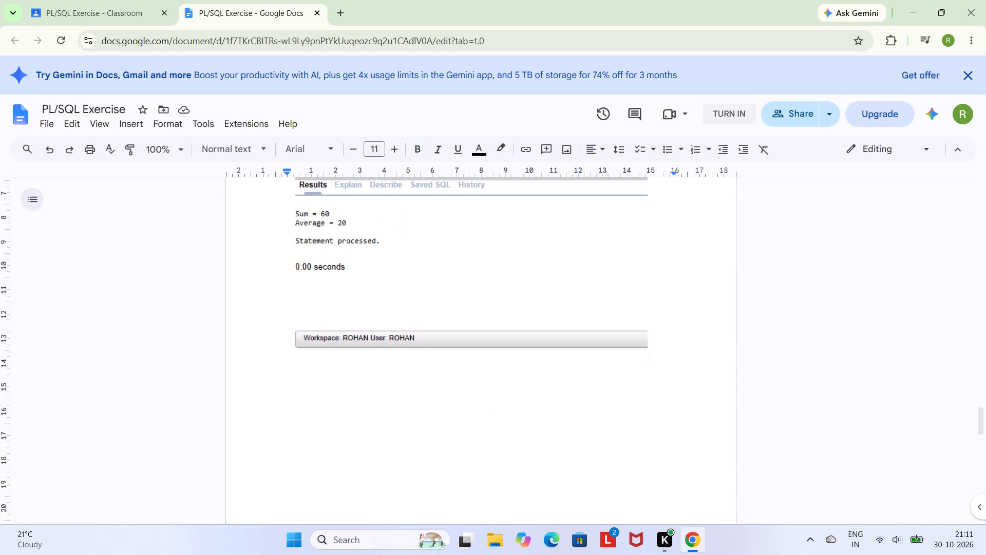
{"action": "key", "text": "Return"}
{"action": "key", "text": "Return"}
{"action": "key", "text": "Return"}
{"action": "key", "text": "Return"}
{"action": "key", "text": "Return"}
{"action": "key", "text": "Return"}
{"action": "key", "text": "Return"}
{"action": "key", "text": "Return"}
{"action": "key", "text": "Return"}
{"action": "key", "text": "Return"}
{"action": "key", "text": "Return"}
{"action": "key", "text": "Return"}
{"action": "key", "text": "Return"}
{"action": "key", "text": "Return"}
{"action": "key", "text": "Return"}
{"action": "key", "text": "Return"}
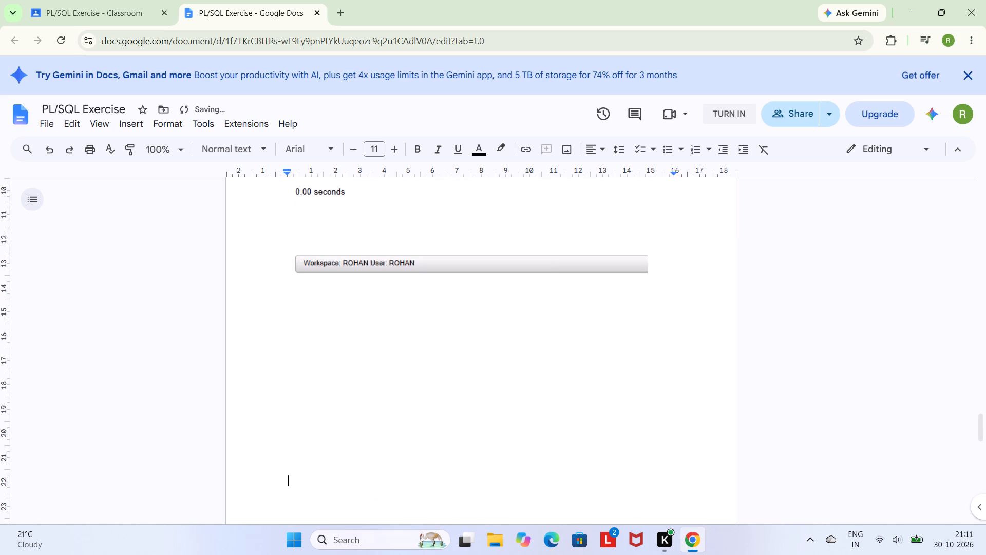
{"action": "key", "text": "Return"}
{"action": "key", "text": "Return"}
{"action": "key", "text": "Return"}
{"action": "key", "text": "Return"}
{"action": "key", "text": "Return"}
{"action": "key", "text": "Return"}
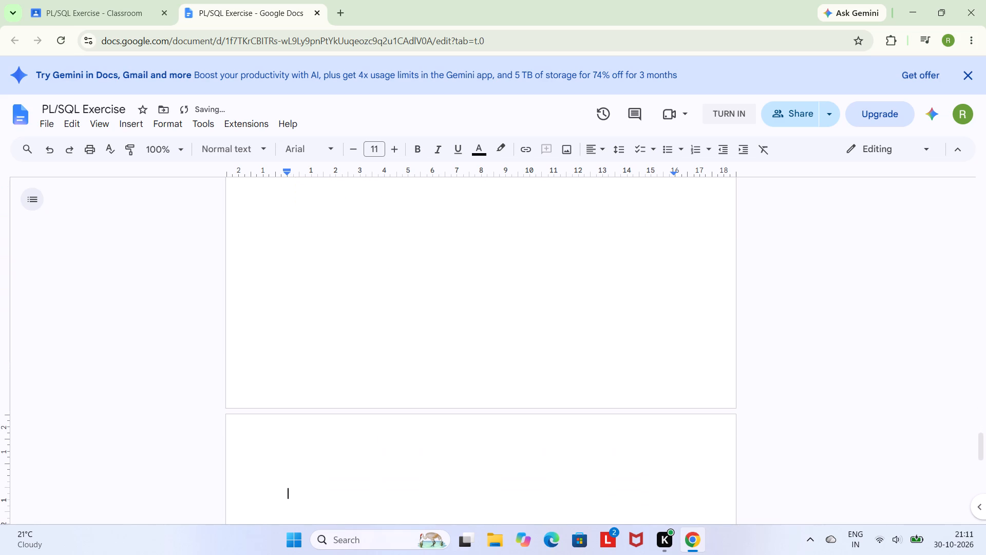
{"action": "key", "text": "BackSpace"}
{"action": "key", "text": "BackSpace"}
Delete 28 blank lines above the simple-interest screenshot, working back up onto page 4.
{"action": "scroll", "coordinate": [670, 336], "scroll_direction": "down", "scroll_amount": 4}
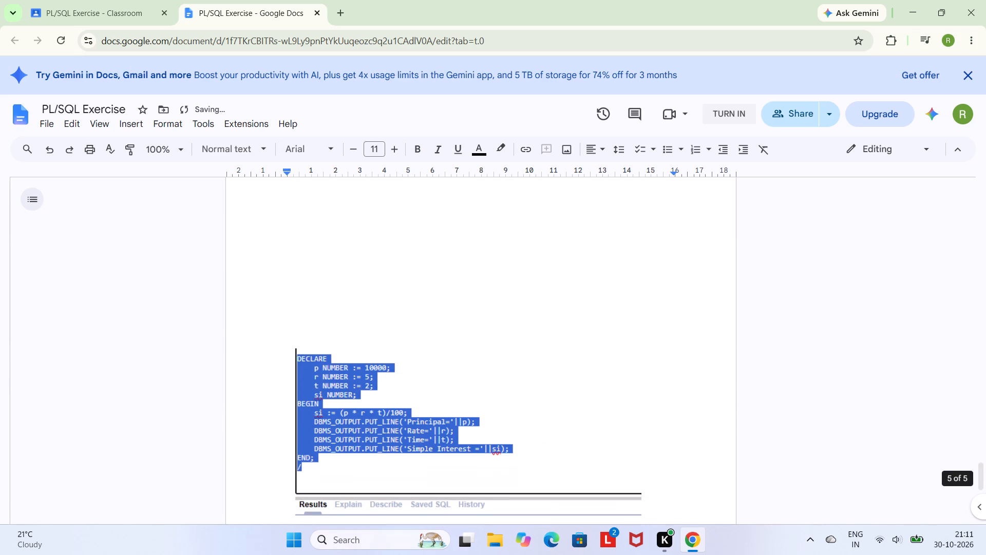
{"action": "left_click", "coordinate": [298, 331]}
{"action": "key", "text": "BackSpace"}
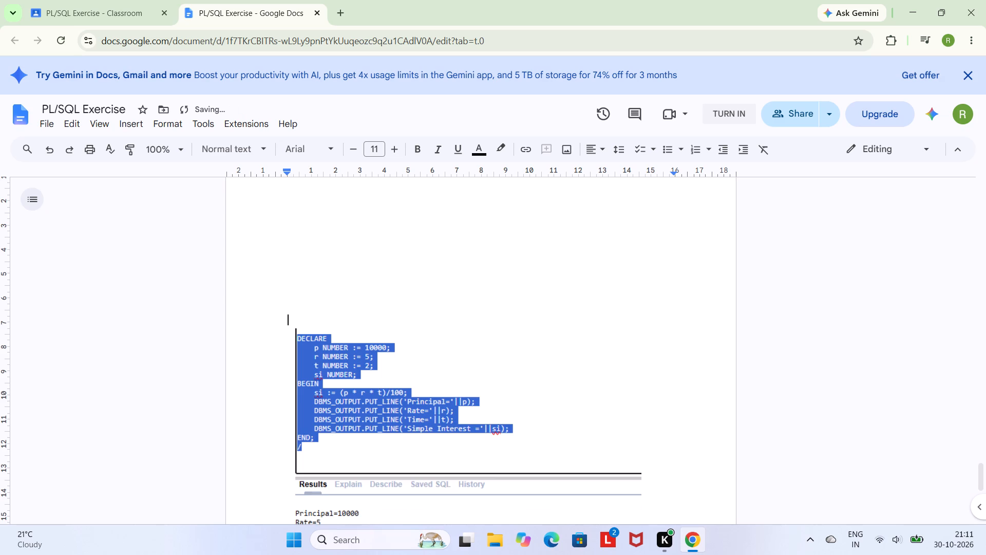
{"action": "key", "text": "BackSpace"}
{"action": "key", "text": "BackSpace"}
{"action": "key", "text": "BackSpace"}
{"action": "key", "text": "BackSpace"}
{"action": "key", "text": "BackSpace"}
{"action": "key", "text": "BackSpace"}
{"action": "key", "text": "BackSpace"}
{"action": "key", "text": "BackSpace"}
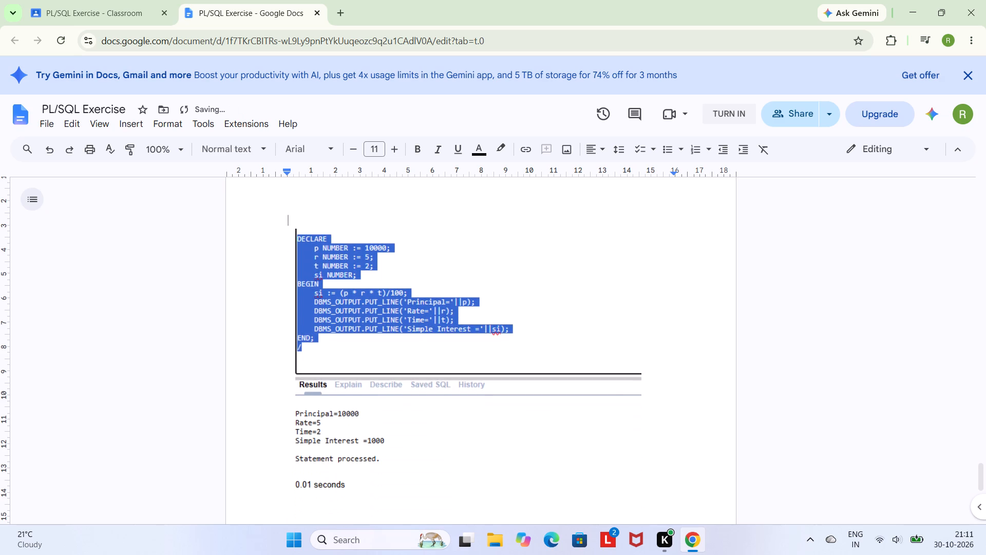
{"action": "scroll", "coordinate": [298, 331], "scroll_direction": "up", "scroll_amount": 3}
{"action": "key", "text": "BackSpace"}
{"action": "key", "text": "BackSpace"}
{"action": "key", "text": "BackSpace"}
{"action": "key", "text": "BackSpace"}
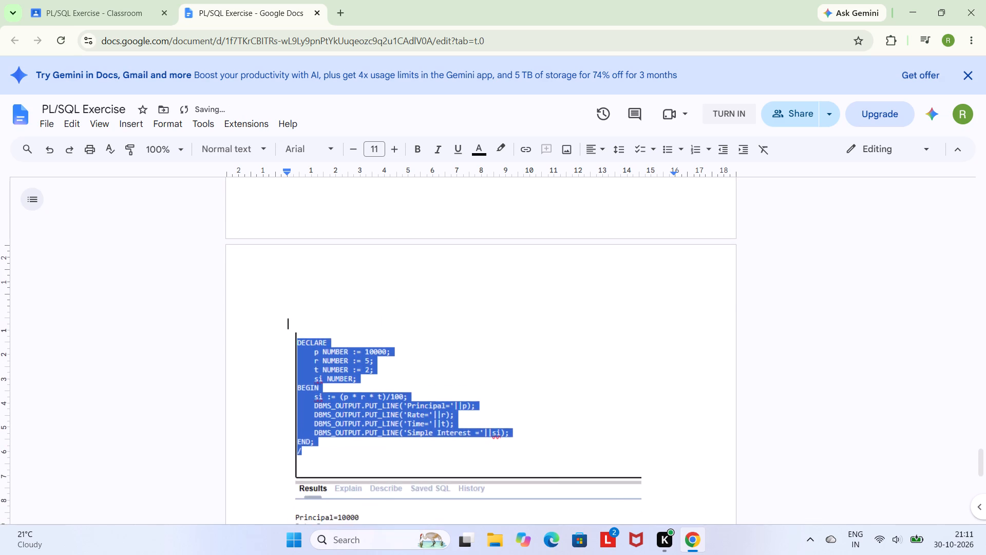
{"action": "key", "text": "BackSpace"}
{"action": "key", "text": "BackSpace"}
{"action": "key", "text": "BackSpace"}
{"action": "key", "text": "BackSpace"}
{"action": "key", "text": "BackSpace"}
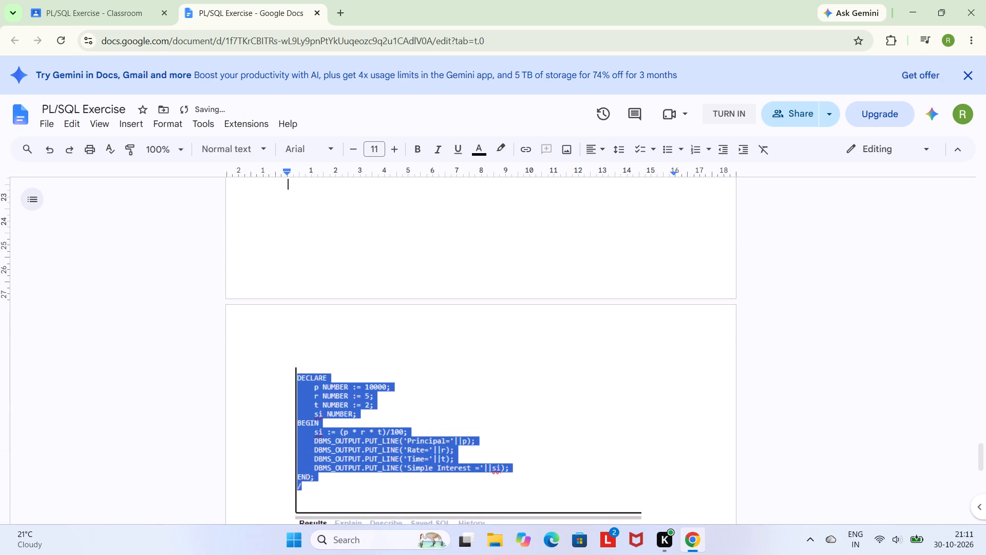
{"action": "scroll", "coordinate": [298, 331], "scroll_direction": "up", "scroll_amount": 2}
{"action": "key", "text": "BackSpace"}
{"action": "key", "text": "BackSpace"}
{"action": "key", "text": "BackSpace"}
{"action": "key", "text": "BackSpace"}
{"action": "key", "text": "BackSpace"}
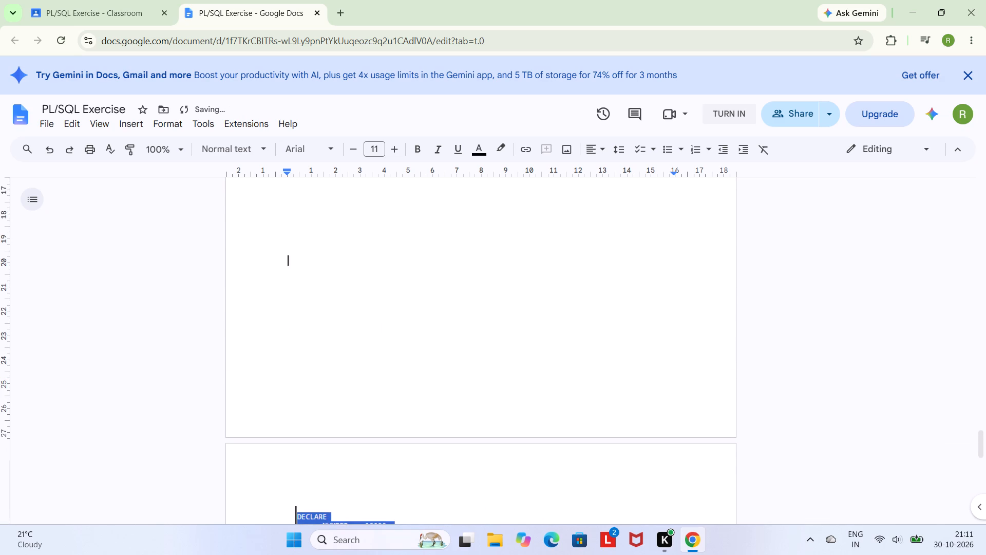
{"action": "key", "text": "BackSpace"}
{"action": "key", "text": "BackSpace"}
{"action": "key", "text": "BackSpace"}
{"action": "key", "text": "BackSpace"}
{"action": "key", "text": "BackSpace"}
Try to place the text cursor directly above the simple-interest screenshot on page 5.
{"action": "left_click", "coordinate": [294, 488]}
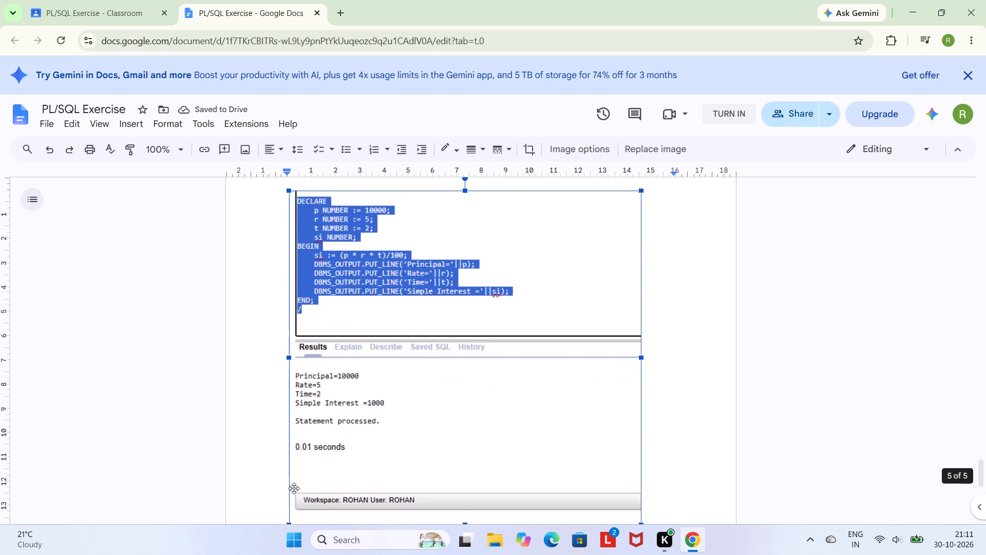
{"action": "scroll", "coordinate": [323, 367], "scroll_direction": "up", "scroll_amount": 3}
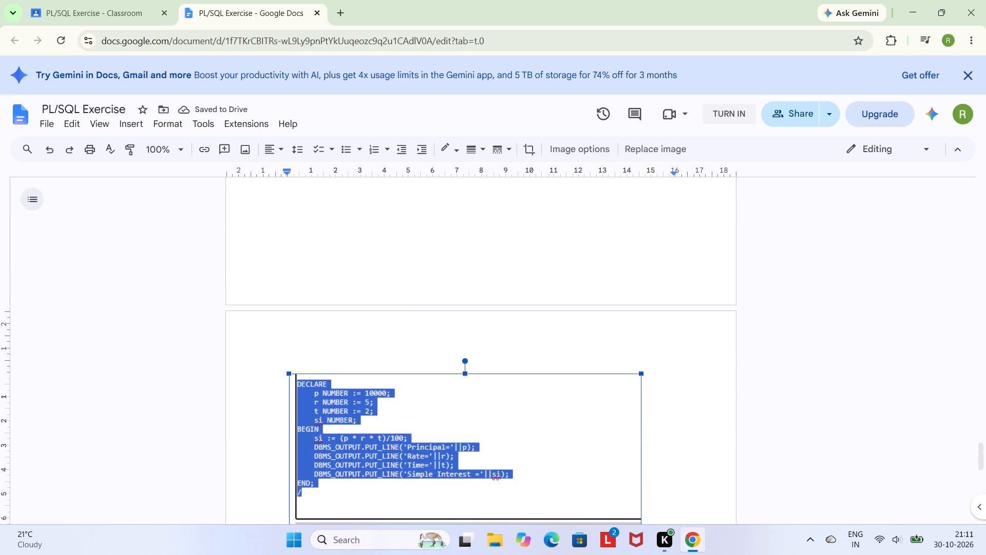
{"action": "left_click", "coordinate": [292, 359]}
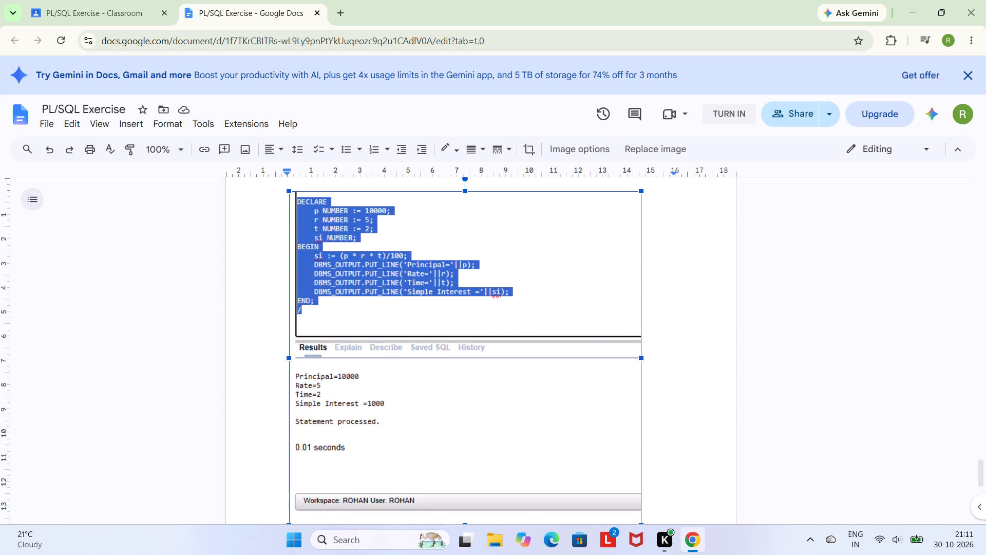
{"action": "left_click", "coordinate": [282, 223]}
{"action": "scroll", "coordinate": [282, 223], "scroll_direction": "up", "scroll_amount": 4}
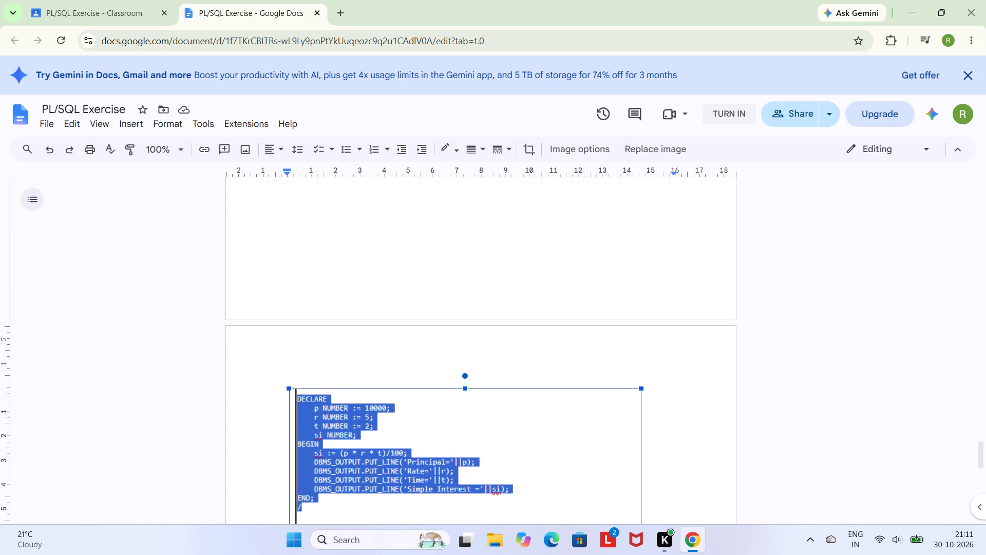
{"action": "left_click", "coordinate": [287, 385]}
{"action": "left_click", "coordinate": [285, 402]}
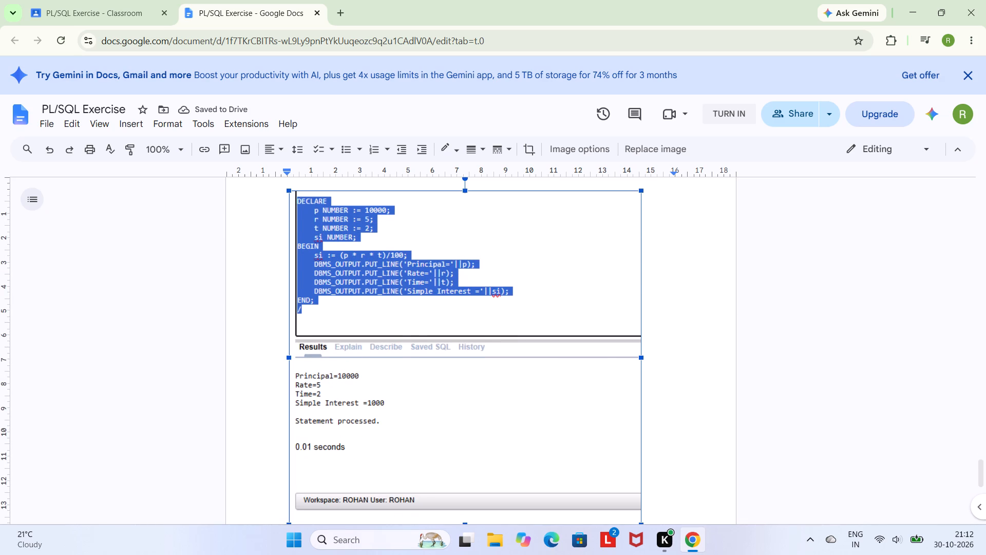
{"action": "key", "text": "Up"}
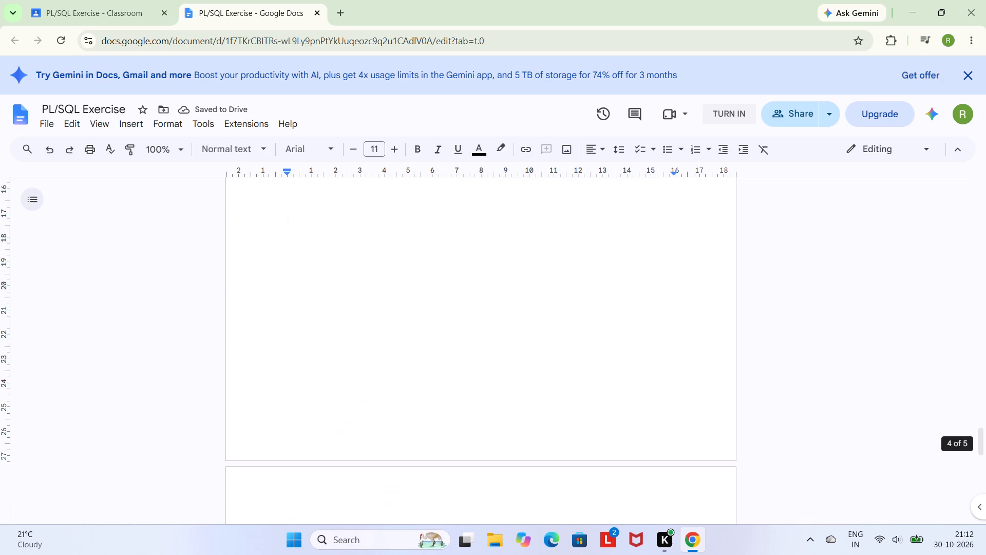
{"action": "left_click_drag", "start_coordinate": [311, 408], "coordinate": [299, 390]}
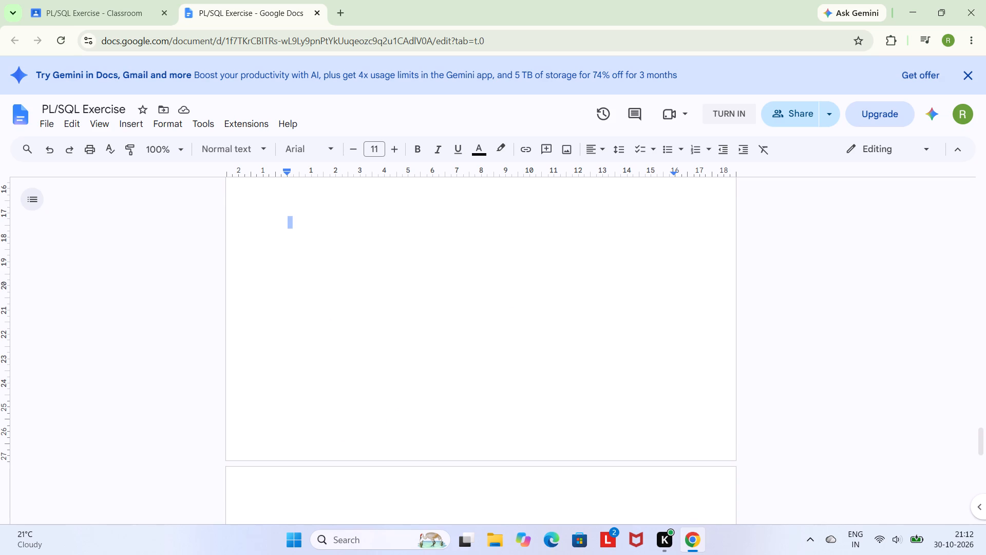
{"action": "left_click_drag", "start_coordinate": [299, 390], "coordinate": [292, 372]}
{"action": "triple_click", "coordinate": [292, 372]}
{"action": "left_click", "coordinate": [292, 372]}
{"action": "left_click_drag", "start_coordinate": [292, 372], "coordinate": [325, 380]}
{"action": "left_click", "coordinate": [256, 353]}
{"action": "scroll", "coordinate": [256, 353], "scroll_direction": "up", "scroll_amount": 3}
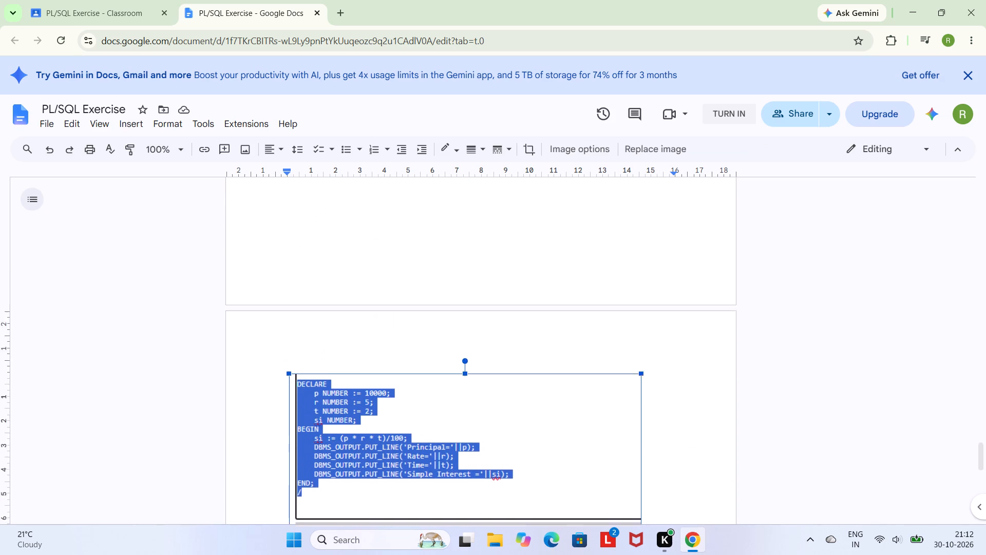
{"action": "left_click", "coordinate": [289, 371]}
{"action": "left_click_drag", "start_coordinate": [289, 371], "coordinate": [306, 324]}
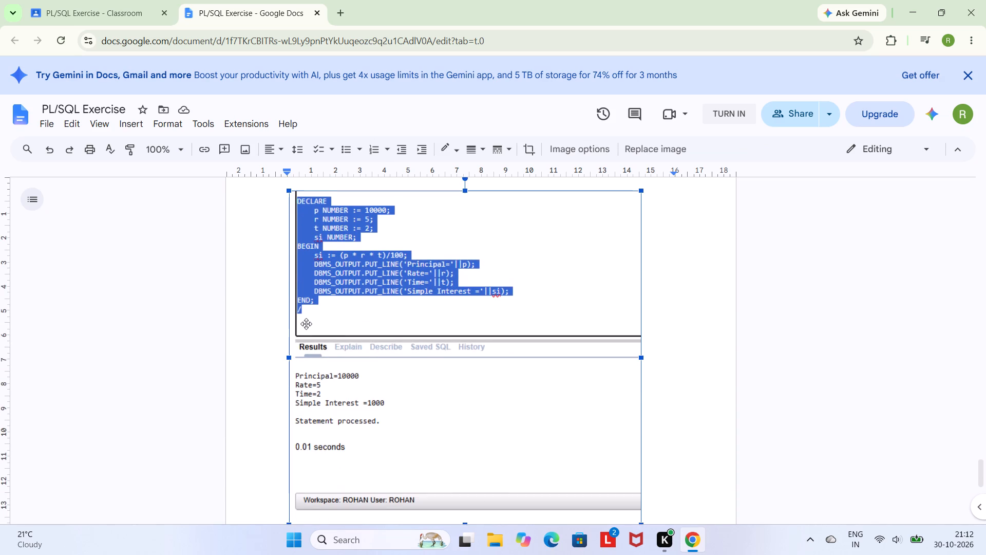
Cut the simple-interest screenshot from page 5.
{"action": "scroll", "coordinate": [306, 324], "scroll_direction": "up", "scroll_amount": 2}
{"action": "left_click", "coordinate": [320, 272]}
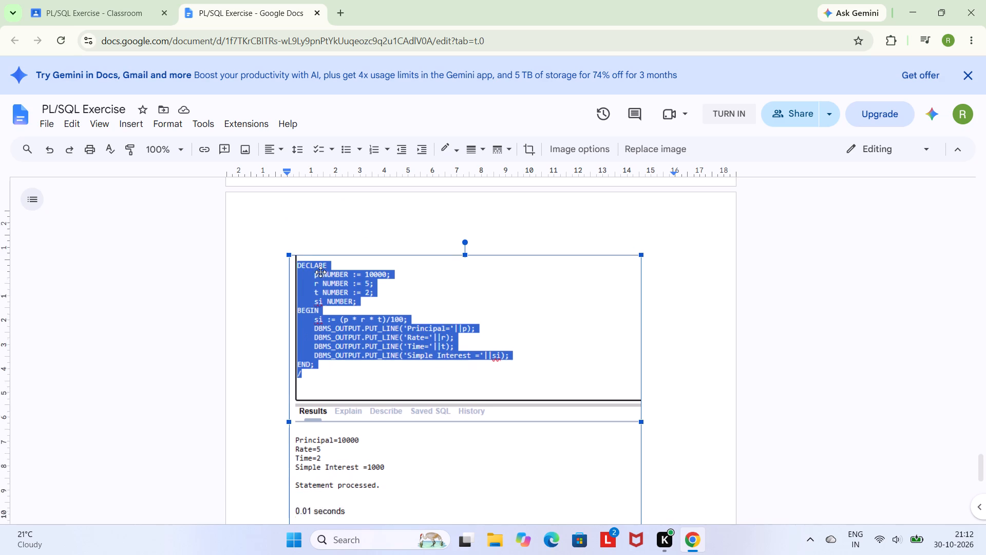
{"action": "right_click", "coordinate": [320, 272]}
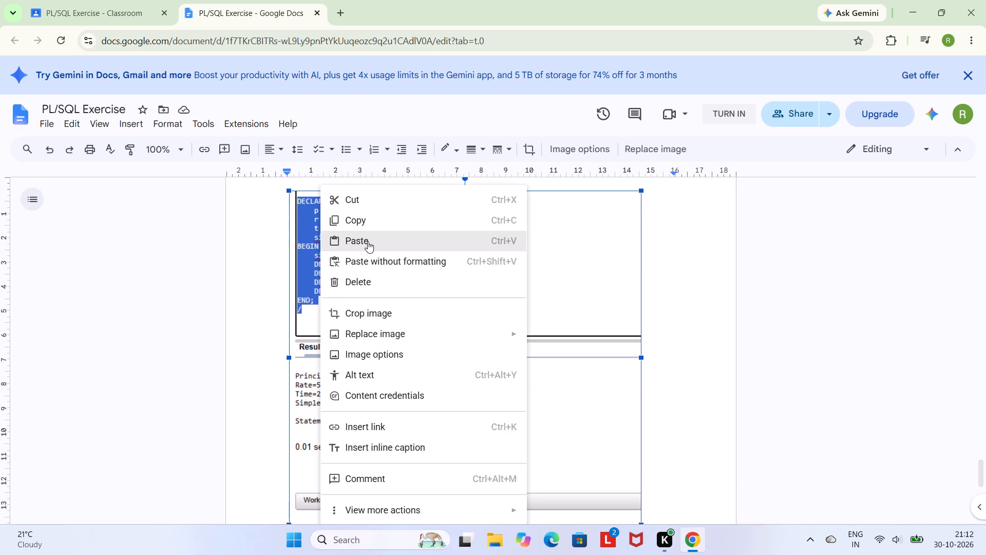
{"action": "left_click", "coordinate": [369, 216]}
{"action": "right_click", "coordinate": [358, 224]}
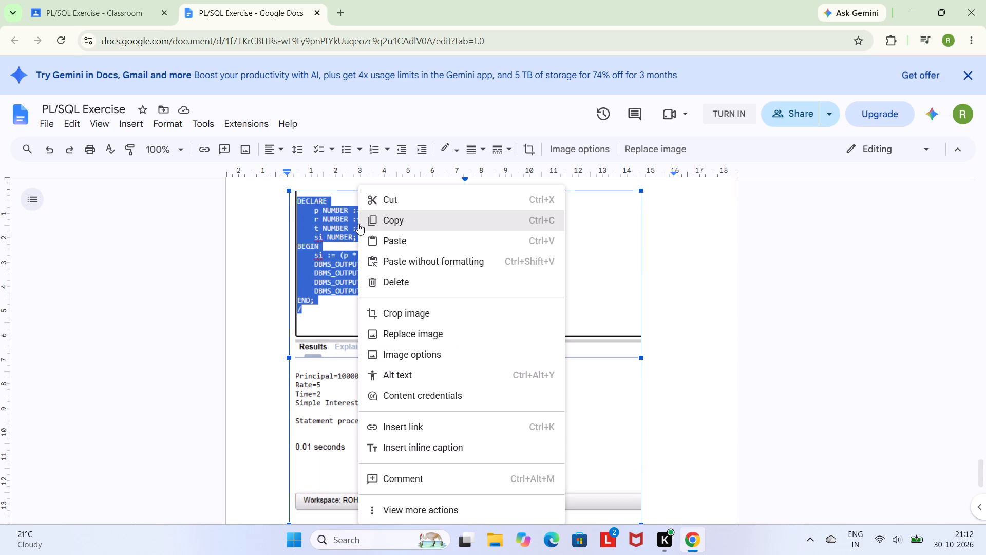
{"action": "left_click", "coordinate": [389, 200]}
Enter the heading "Q5- Code to find Simple Interest" on the empty line just below the sum-and-average screenshot.
{"action": "scroll", "coordinate": [389, 200], "scroll_direction": "up", "scroll_amount": 2}
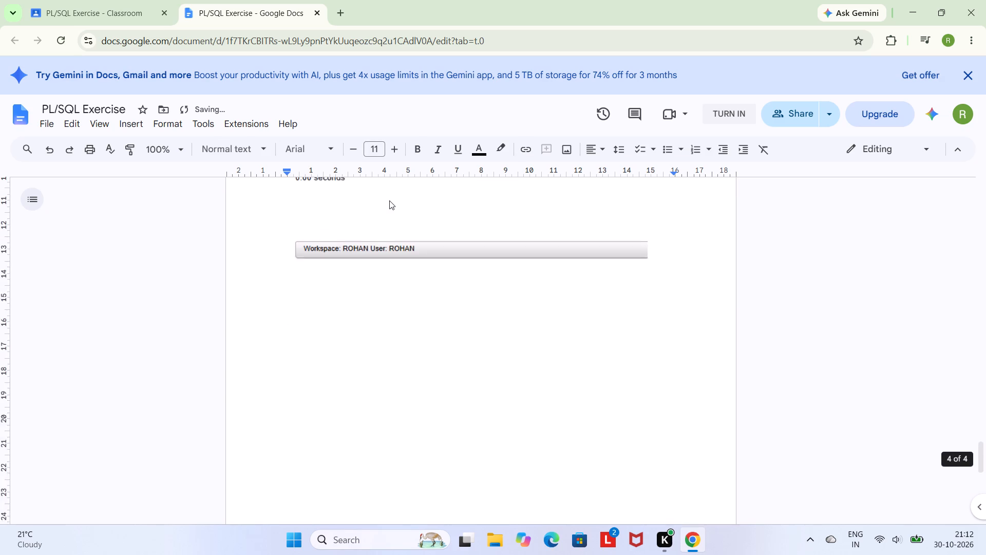
{"action": "key", "text": "Up"}
{"action": "key", "text": "Up"}
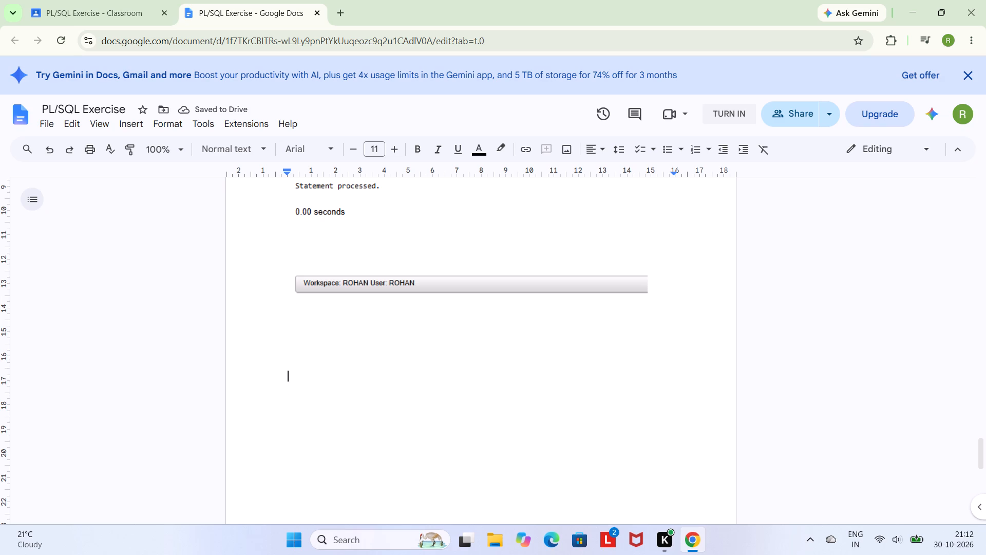
{"action": "key", "text": "Up"}
{"action": "key", "text": "Up"}
{"action": "key", "text": "Up"}
{"action": "key", "text": "Up"}
{"action": "key", "text": "shift+q"}
{"action": "key", "text": "5"}
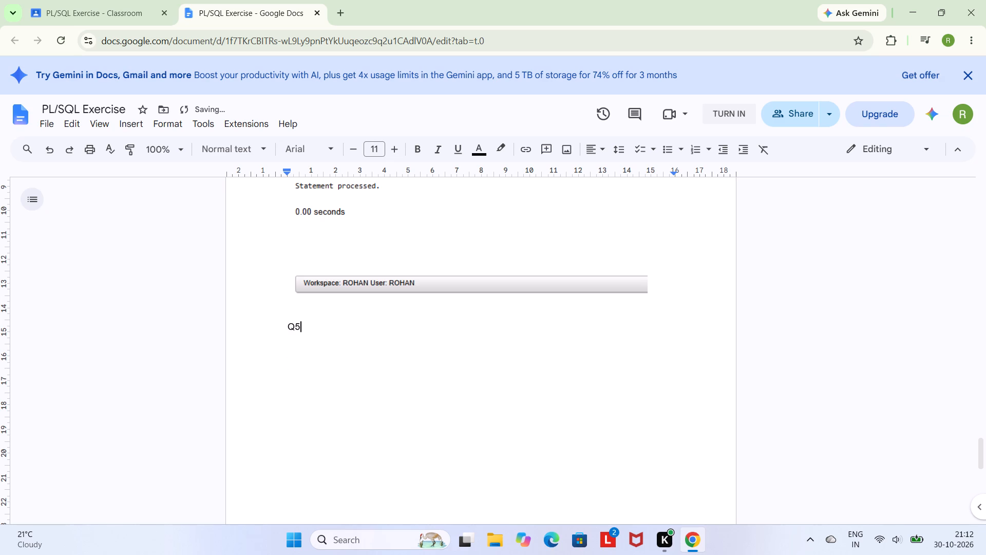
{"action": "key", "text": "minus"}
{"action": "key", "text": "space"}
{"action": "type", "text": "Code to"}
{"action": "key", "text": "space"}
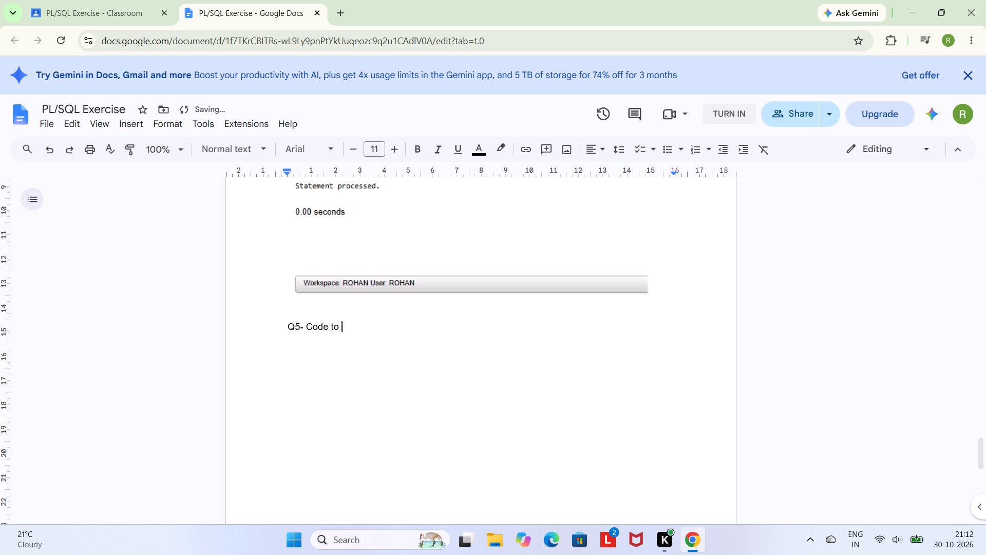
{"action": "type", "text": "find"}
{"action": "key", "text": "space"}
{"action": "type", "text": "Simple"}
{"action": "key", "text": "space"}
{"action": "type", "text": "In"}
{"action": "type", "text": "teresr"}
{"action": "key", "text": "BackSpace"}
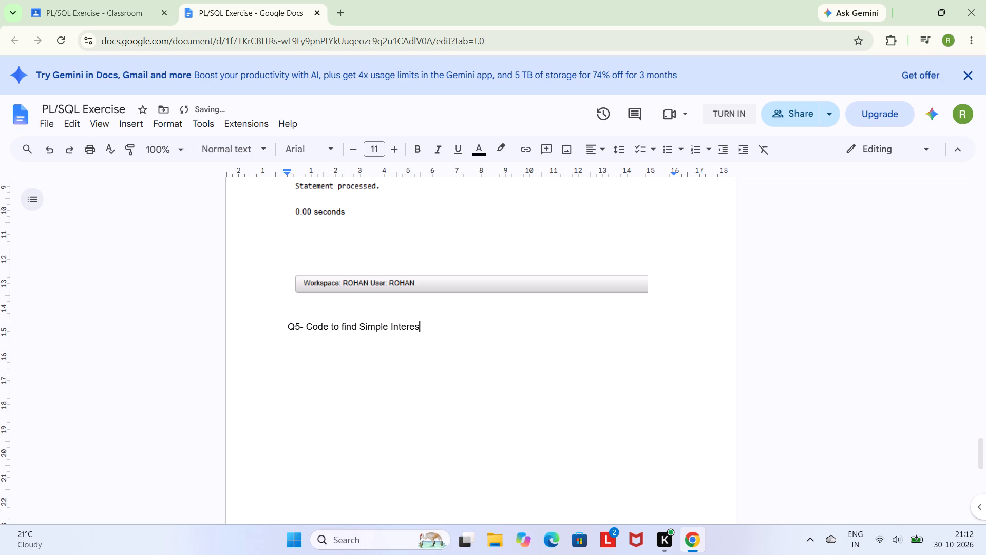
{"action": "key", "text": "t"}
Make the heading "Q5- Code to find Simple Interest" bold.
{"action": "left_click_drag", "start_coordinate": [431, 326], "coordinate": [261, 323]}
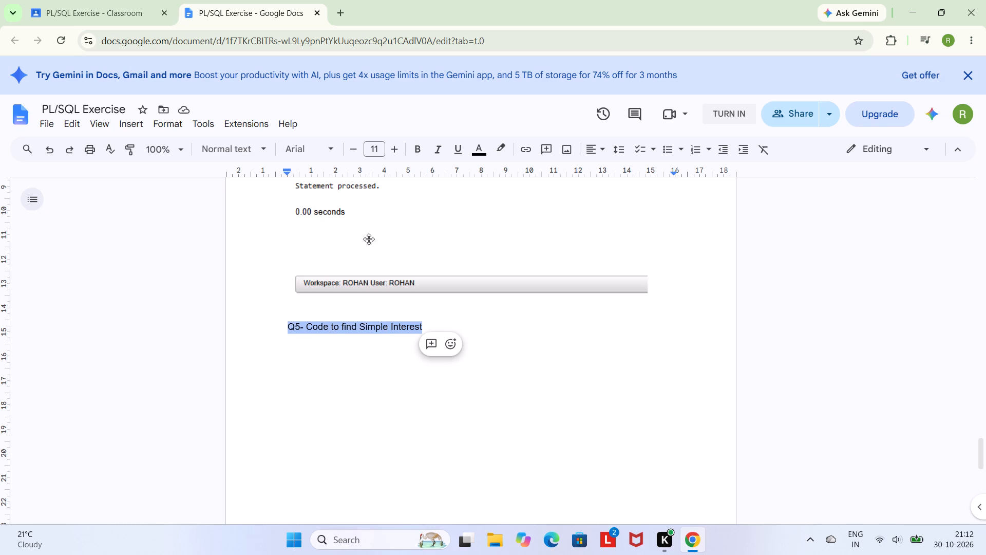
{"action": "left_click", "coordinate": [414, 148]}
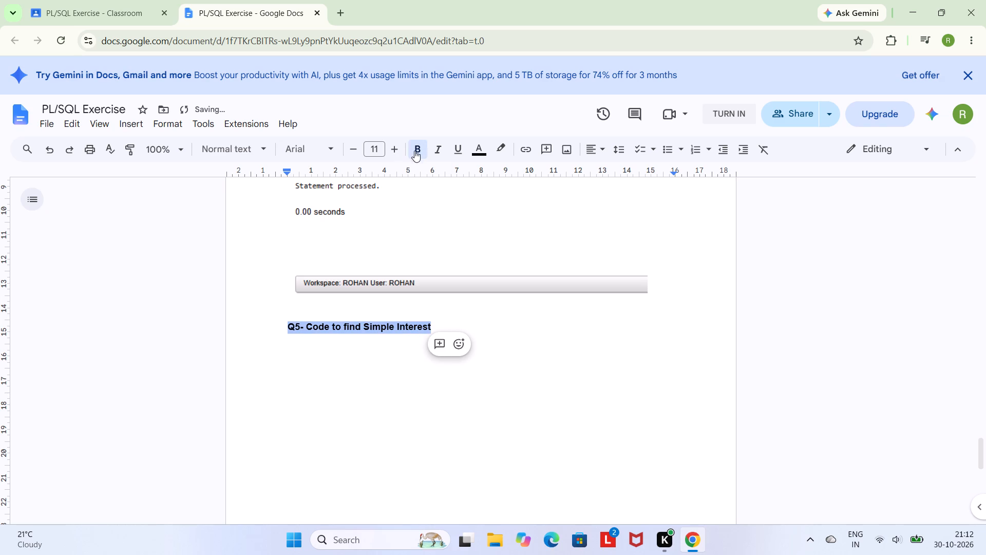
Paste the cut simple-interest screenshot at the end of the Q5 heading.
{"action": "left_click", "coordinate": [470, 324]}
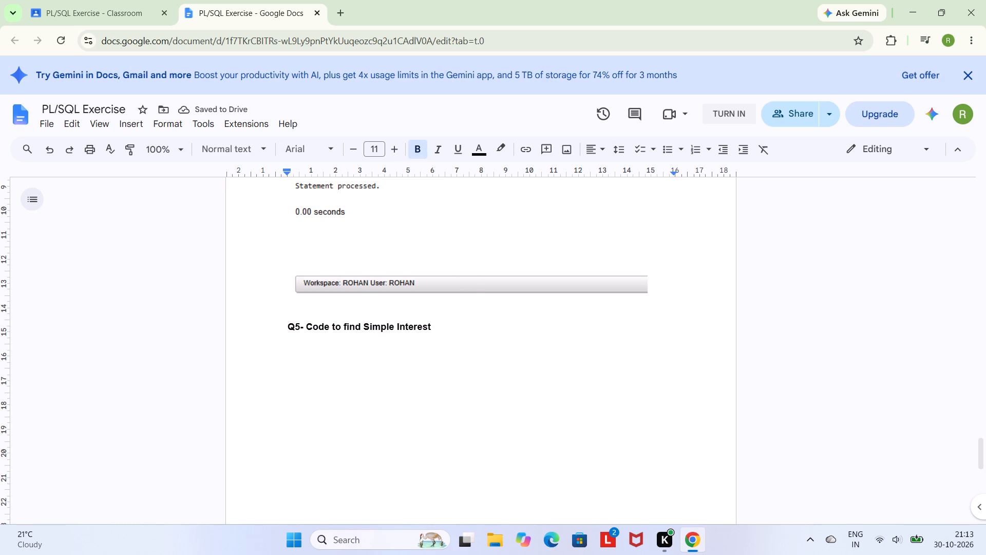
{"action": "key", "text": "ctrl+v"}
{"action": "scroll", "coordinate": [470, 324], "scroll_direction": "up", "scroll_amount": 3}
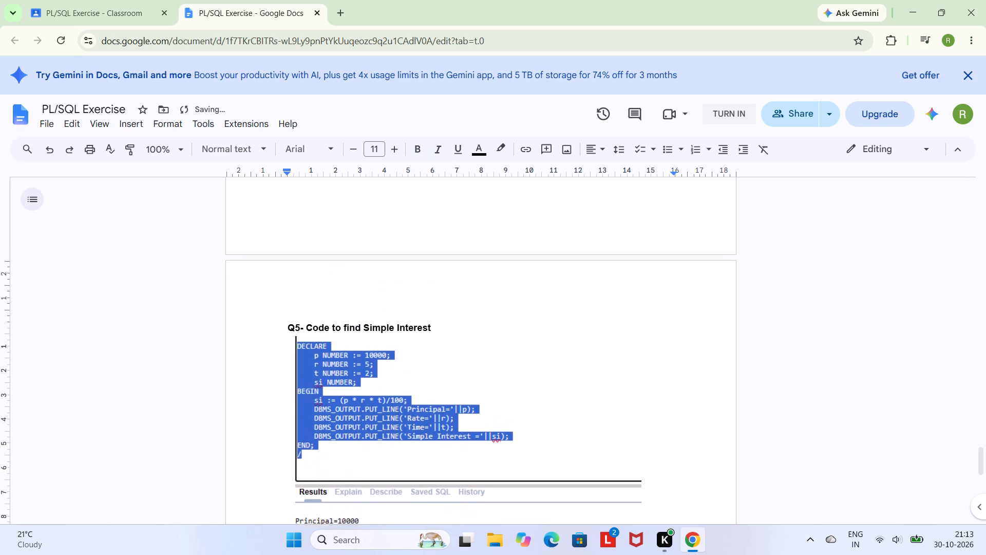
{"action": "scroll", "coordinate": [470, 324], "scroll_direction": "down", "scroll_amount": 2}
{"action": "scroll", "coordinate": [470, 324], "scroll_direction": "up", "scroll_amount": 1}
{"action": "scroll", "coordinate": [470, 324], "scroll_direction": "down", "scroll_amount": 3}
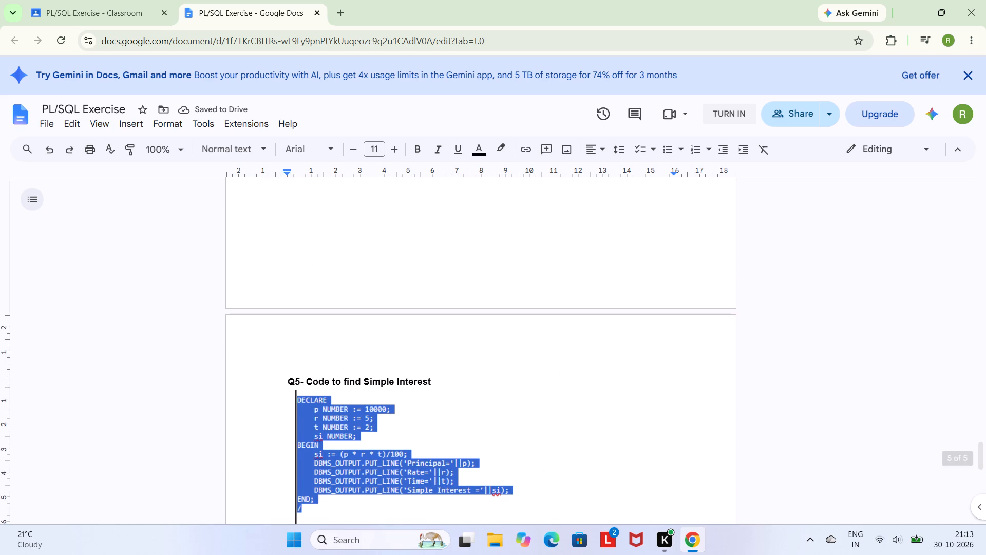
Try to add a blank line between the Q5 heading and the simple-interest screenshot.
{"action": "left_click", "coordinate": [443, 379]}
{"action": "key", "text": "Return"}
Insert 19 blank lines between the sum-and-average screenshot and the Q5 heading so the heading starts page 5 above its screenshot.
{"action": "scroll", "coordinate": [443, 379], "scroll_direction": "up", "scroll_amount": 1}
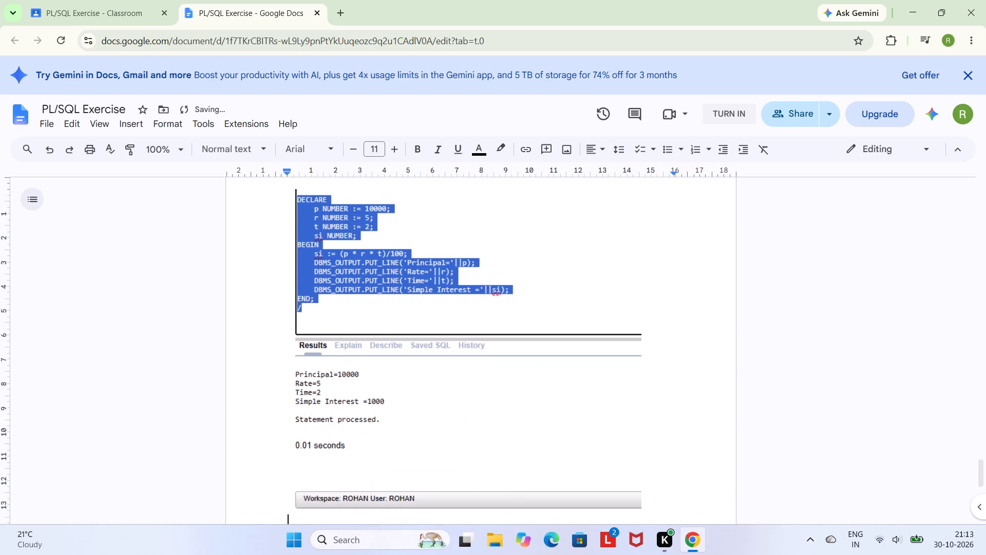
{"action": "scroll", "coordinate": [443, 379], "scroll_direction": "up", "scroll_amount": 2}
{"action": "scroll", "coordinate": [443, 379], "scroll_direction": "down", "scroll_amount": 1}
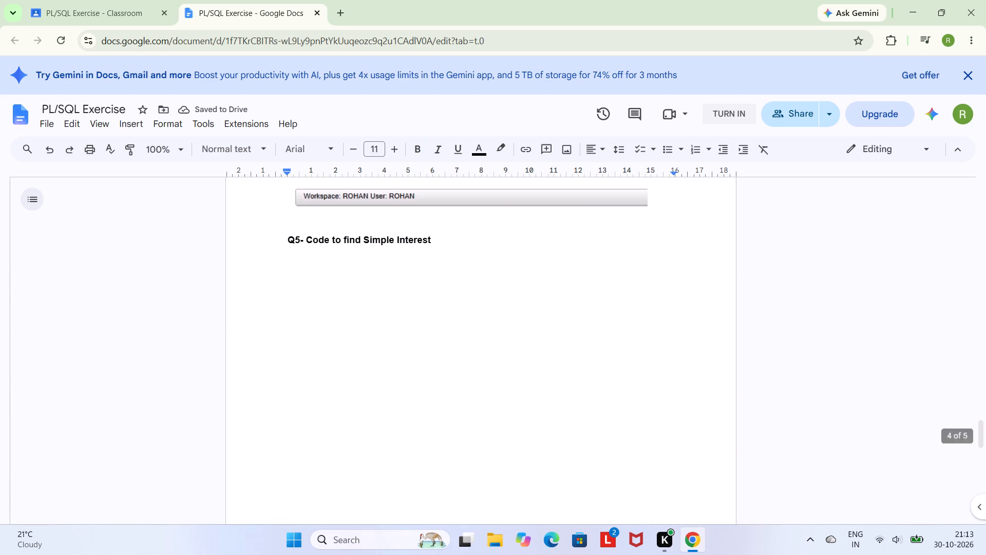
{"action": "scroll", "coordinate": [443, 379], "scroll_direction": "down", "scroll_amount": 1}
{"action": "scroll", "coordinate": [443, 379], "scroll_direction": "up", "scroll_amount": 1}
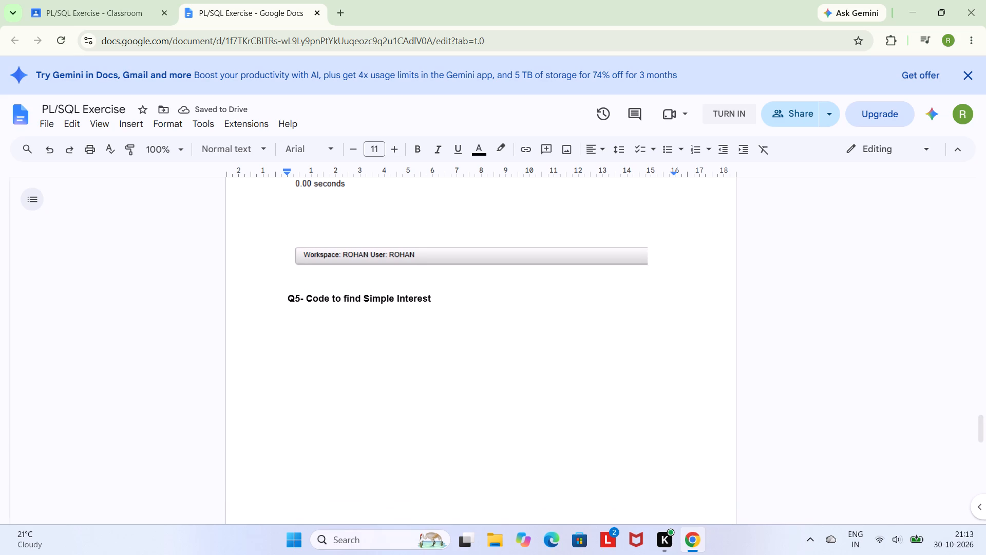
{"action": "left_click", "coordinate": [674, 266]}
{"action": "key", "text": "Return"}
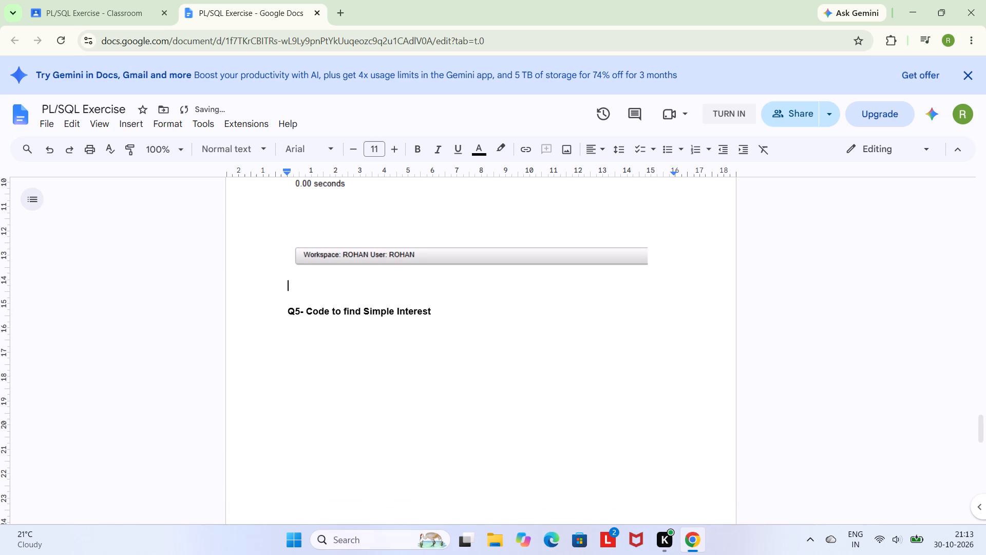
{"action": "key", "text": "Return"}
{"action": "key", "text": "Return"}
{"action": "key", "text": "Return"}
{"action": "key", "text": "Return"}
{"action": "key", "text": "Return"}
{"action": "key", "text": "Return"}
{"action": "key", "text": "Return"}
{"action": "key", "text": "Return"}
{"action": "key", "text": "Return"}
{"action": "key", "text": "Return"}
{"action": "key", "text": "Return"}
{"action": "key", "text": "Return"}
{"action": "key", "text": "Return"}
{"action": "key", "text": "Return"}
{"action": "key", "text": "Return"}
{"action": "key", "text": "Return"}
{"action": "key", "text": "Return"}
{"action": "key", "text": "Return"}
{"action": "key", "text": "Return"}
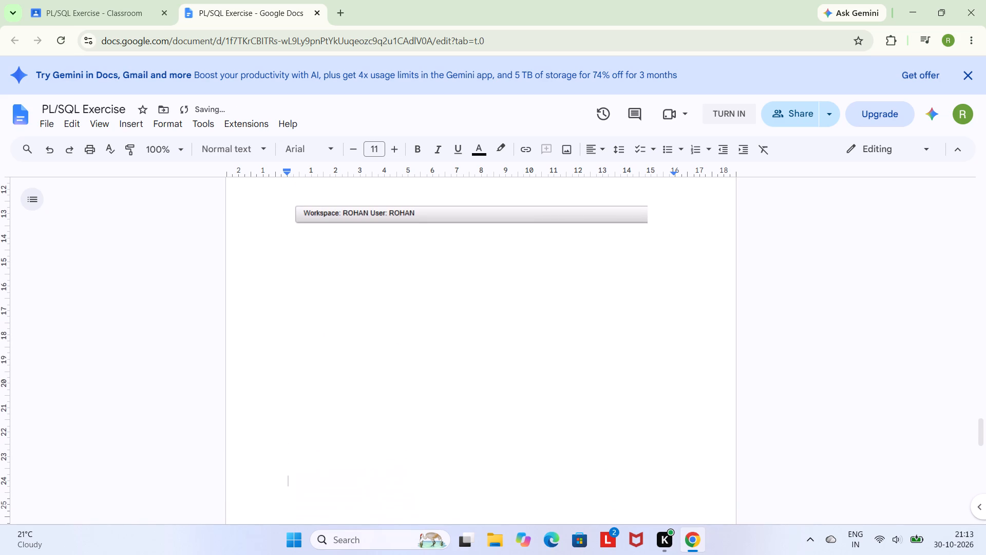
{"action": "scroll", "coordinate": [674, 266], "scroll_direction": "down", "scroll_amount": 3}
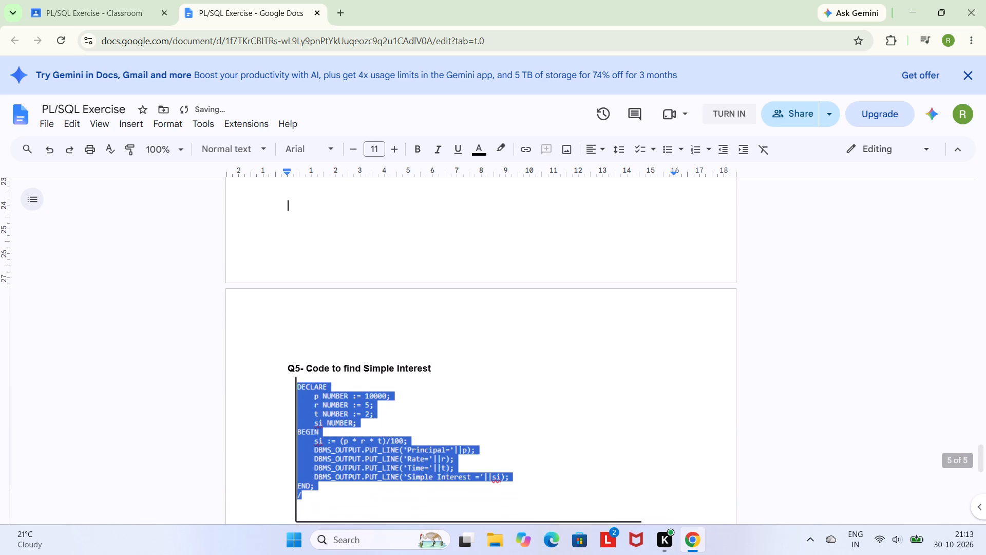
{"action": "key", "text": "BackSpace"}
{"action": "key", "text": "BackSpace"}
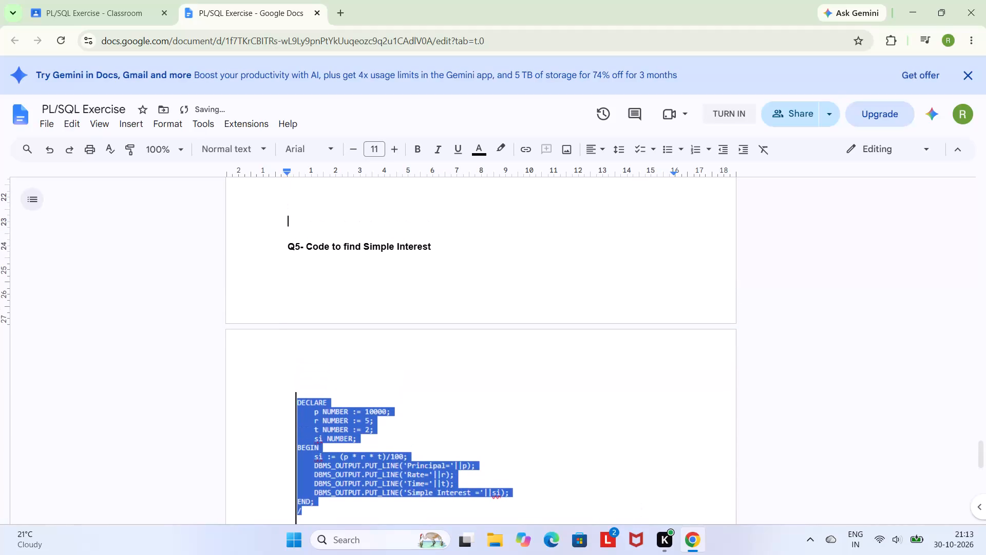
{"action": "key", "text": "Return"}
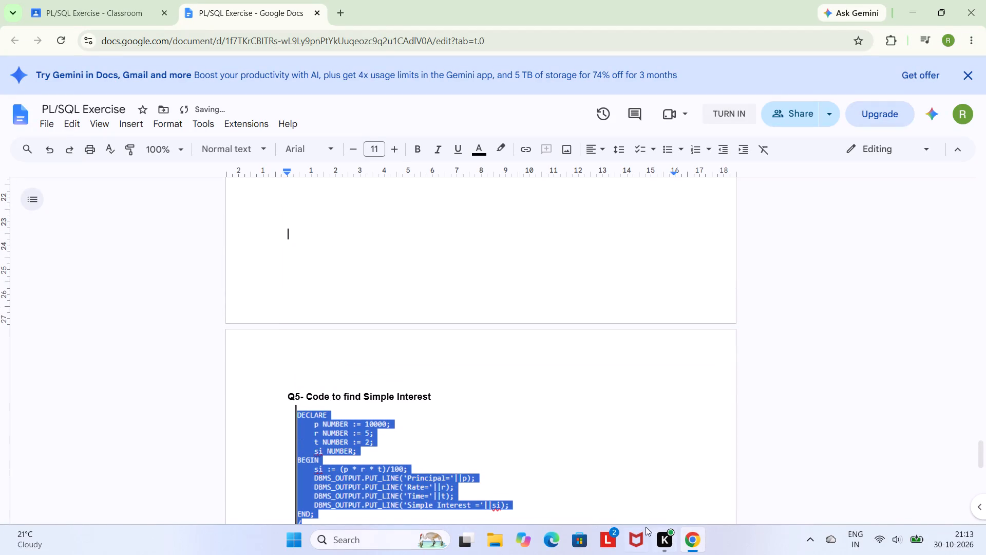
Add a blank line between the Q5 heading and the simple-interest screenshot on page 5.
{"action": "left_click", "coordinate": [469, 399]}
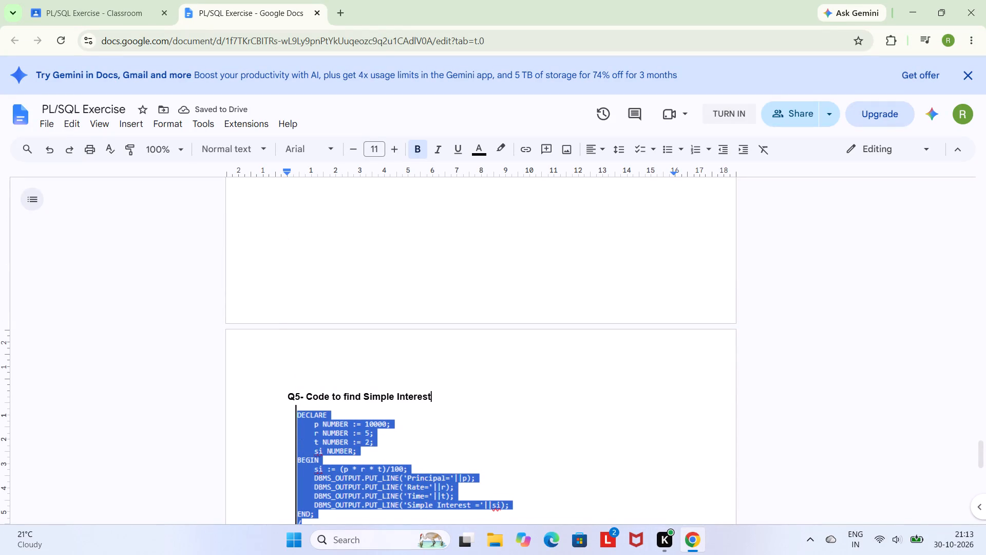
{"action": "key", "text": "Return"}
{"action": "scroll", "coordinate": [469, 399], "scroll_direction": "down", "scroll_amount": 6}
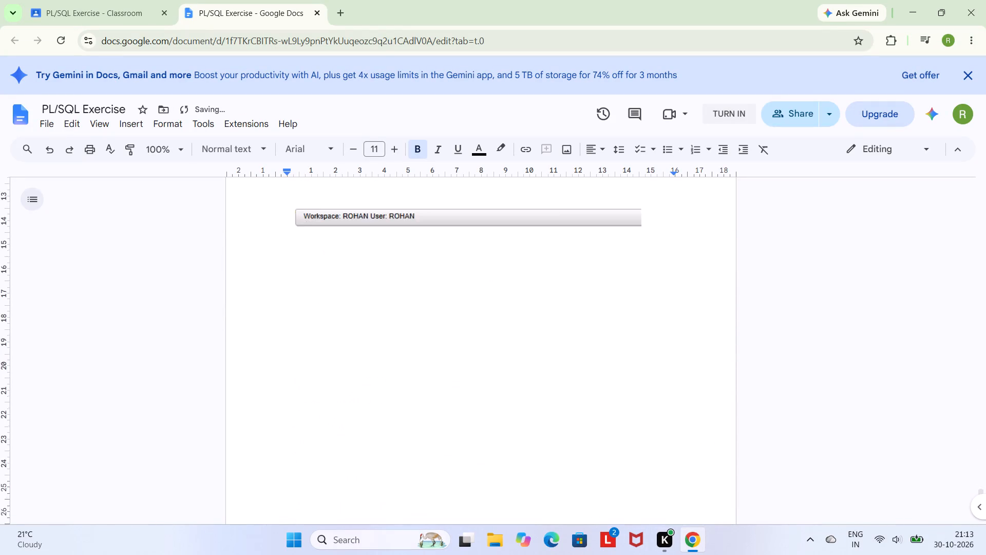
{"action": "scroll", "coordinate": [469, 399], "scroll_direction": "down", "scroll_amount": 1}
{"action": "scroll", "coordinate": [469, 399], "scroll_direction": "up", "scroll_amount": 7}
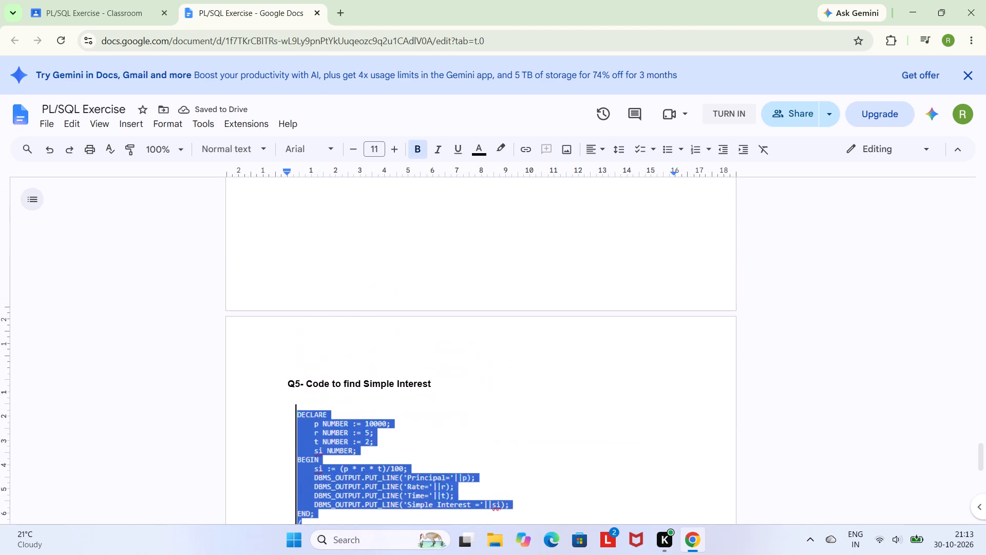
Insert one blank line between the LAB-7 title and the Q1 heading on page 1.
{"action": "scroll", "coordinate": [469, 399], "scroll_direction": "up", "scroll_amount": 6}
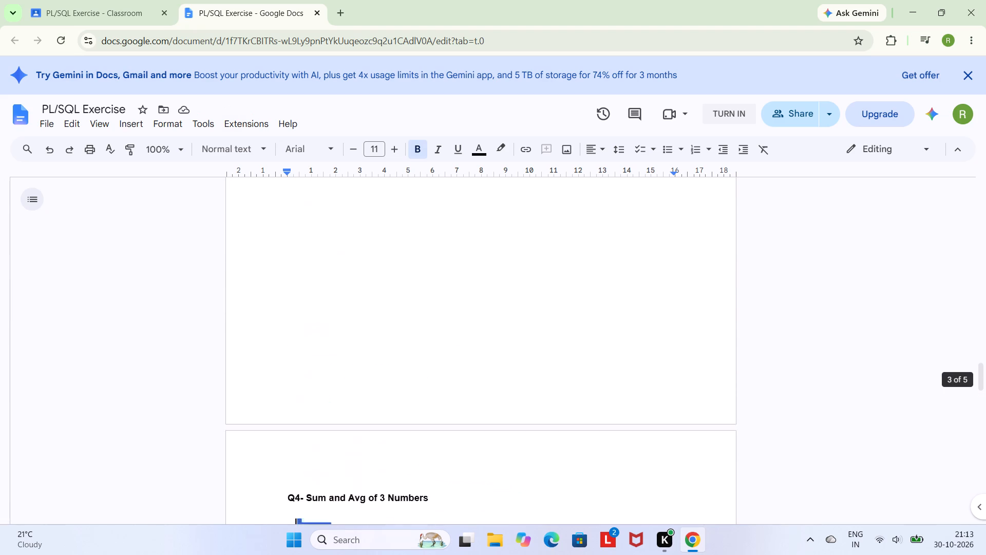
{"action": "scroll", "coordinate": [469, 399], "scroll_direction": "up", "scroll_amount": 6}
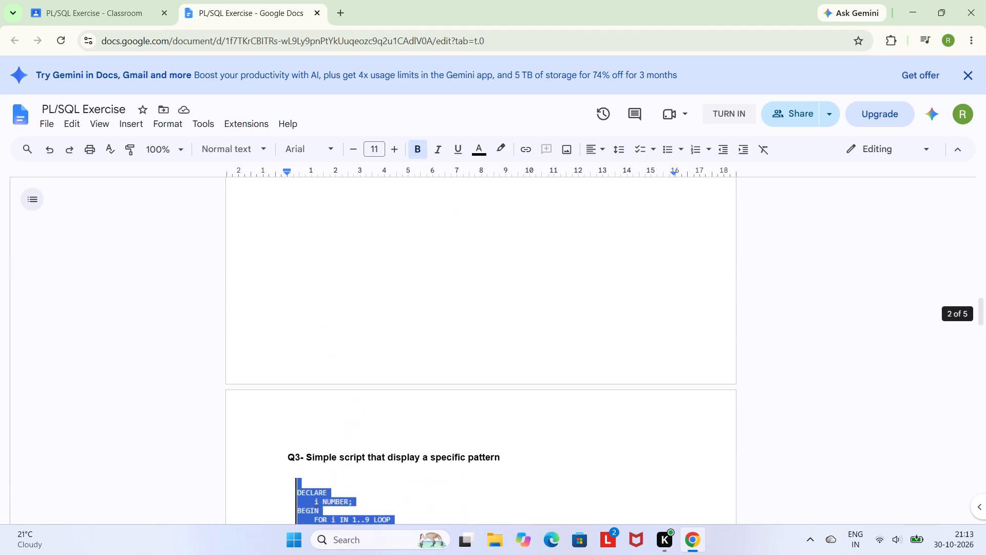
{"action": "scroll", "coordinate": [469, 399], "scroll_direction": "up", "scroll_amount": 6}
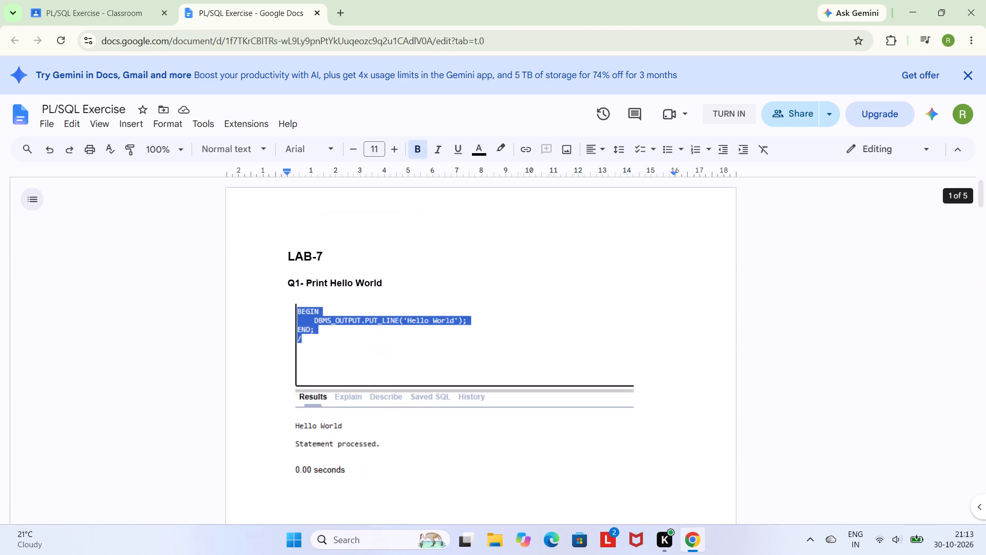
{"action": "scroll", "coordinate": [469, 399], "scroll_direction": "up", "scroll_amount": 1}
{"action": "scroll", "coordinate": [469, 399], "scroll_direction": "down", "scroll_amount": 2}
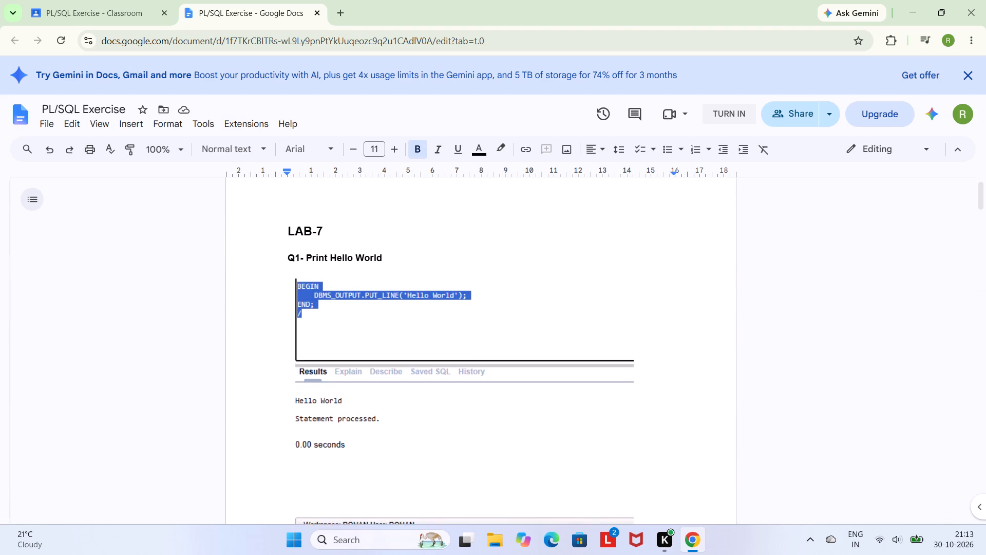
{"action": "scroll", "coordinate": [469, 399], "scroll_direction": "down", "scroll_amount": 1}
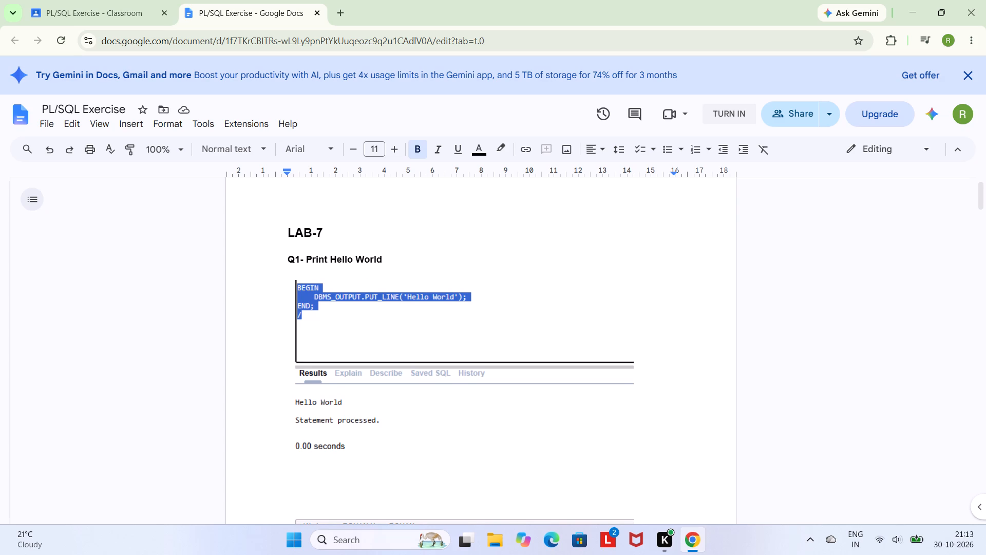
{"action": "left_click", "coordinate": [353, 228]}
{"action": "key", "text": "Return"}
{"action": "key", "text": "Return"}
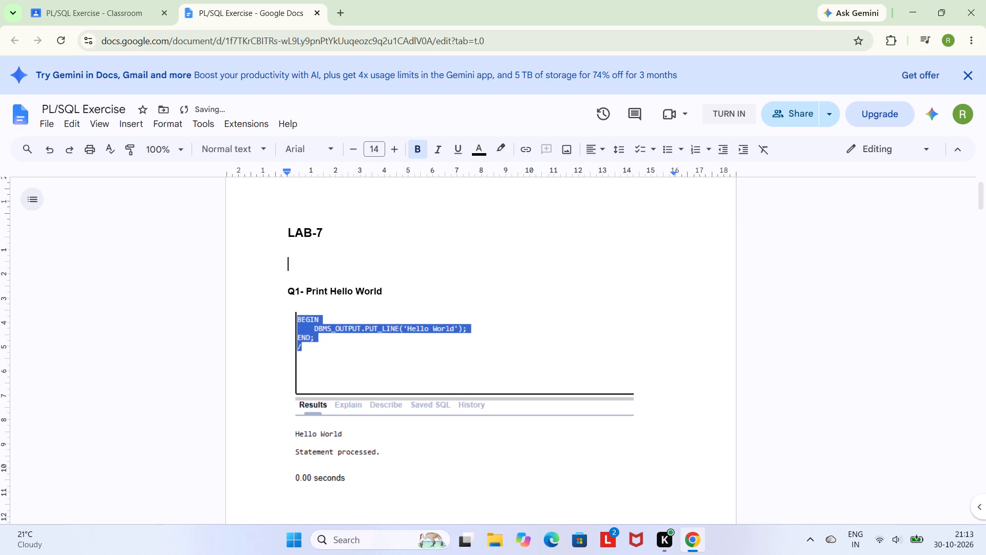
{"action": "key", "text": "BackSpace"}
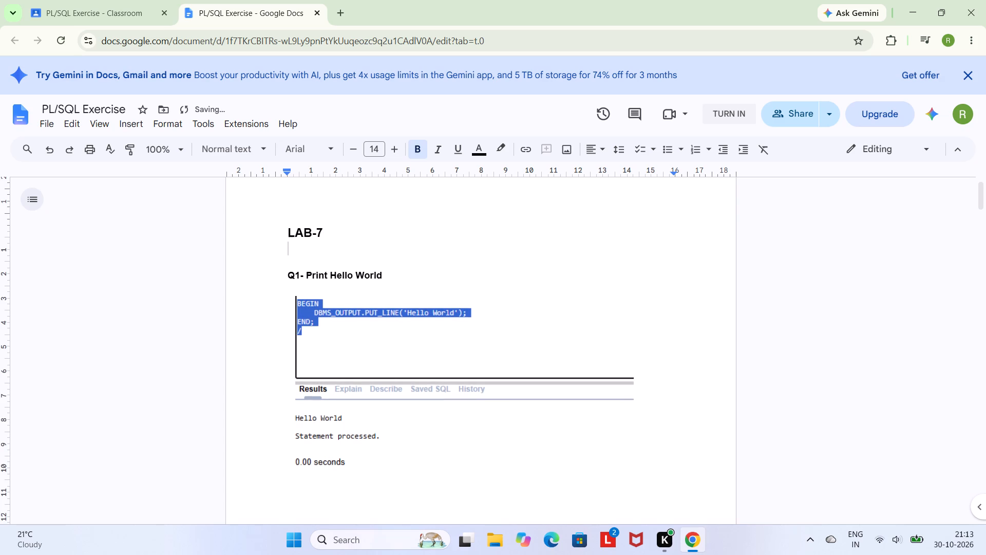
Set the font size of the LAB-7 title to 16.
{"action": "left_click_drag", "start_coordinate": [349, 232], "coordinate": [275, 221]}
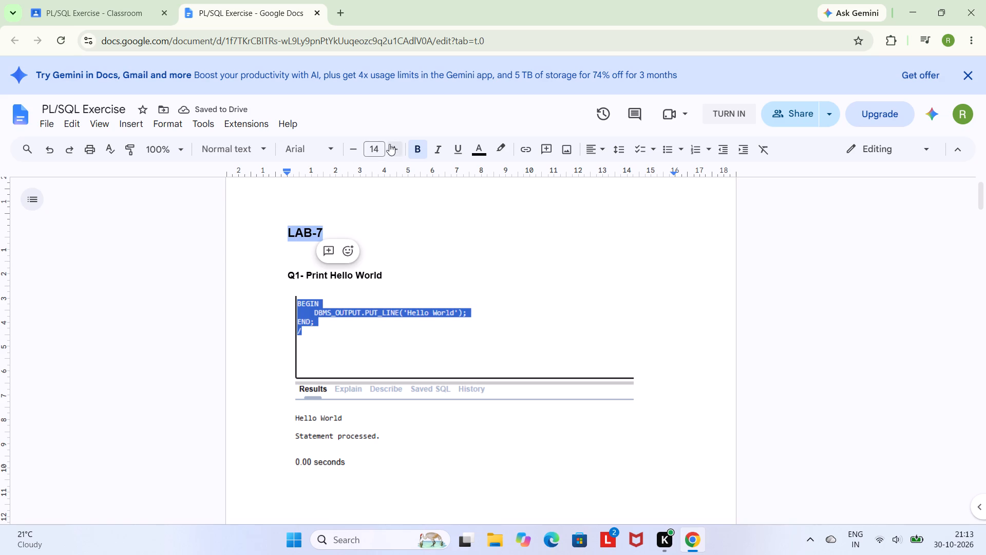
{"action": "left_click", "coordinate": [393, 150]}
{"action": "left_click", "coordinate": [393, 150]}
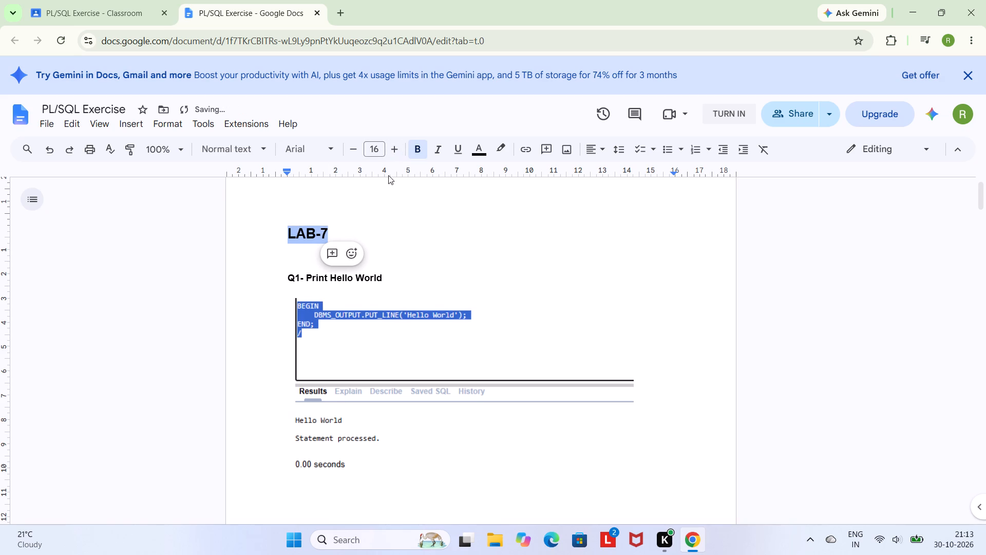
{"action": "left_click", "coordinate": [404, 240]}
Review the whole document from the LAB-7 title through Q5, checking the headings and screenshots on each page.
{"action": "scroll", "coordinate": [404, 240], "scroll_direction": "down", "scroll_amount": 2}
{"action": "scroll", "coordinate": [404, 240], "scroll_direction": "up", "scroll_amount": 1}
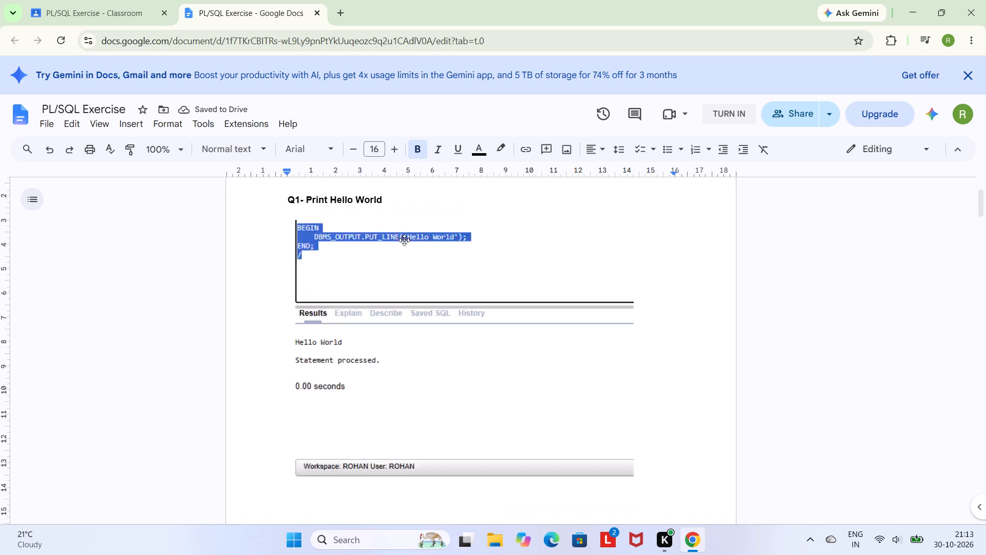
{"action": "scroll", "coordinate": [404, 240], "scroll_direction": "up", "scroll_amount": 1}
{"action": "scroll", "coordinate": [404, 240], "scroll_direction": "down", "scroll_amount": 1}
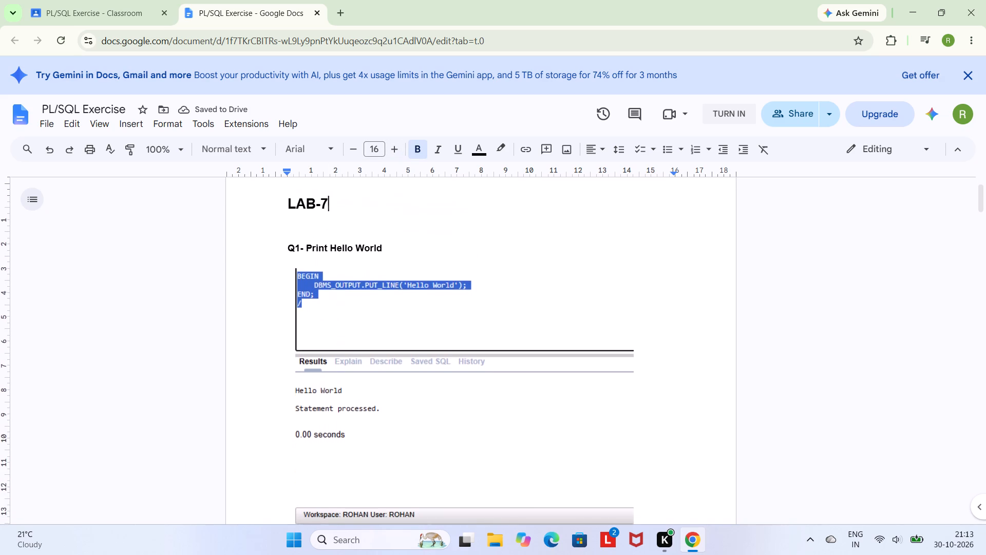
{"action": "scroll", "coordinate": [404, 240], "scroll_direction": "down", "scroll_amount": 6}
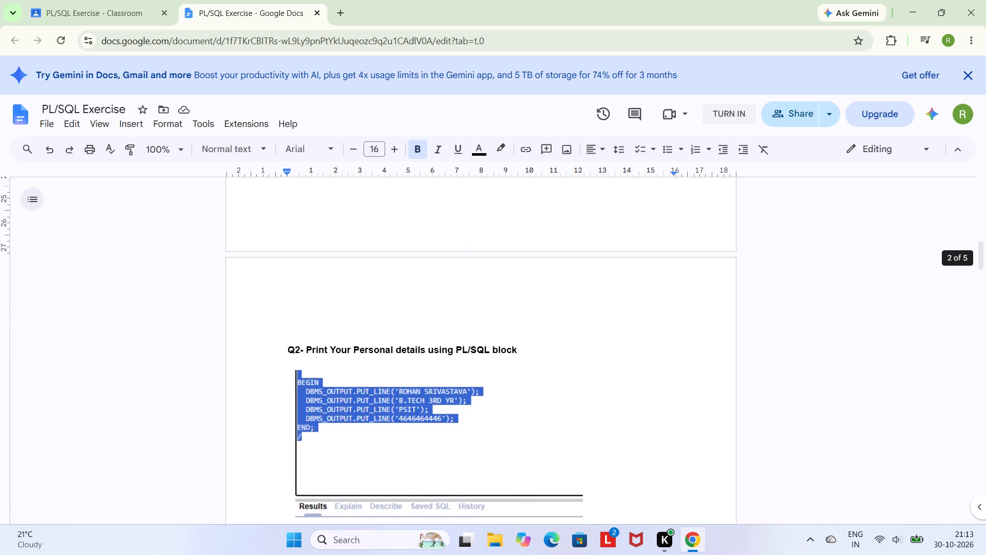
{"action": "scroll", "coordinate": [404, 240], "scroll_direction": "down", "scroll_amount": 11}
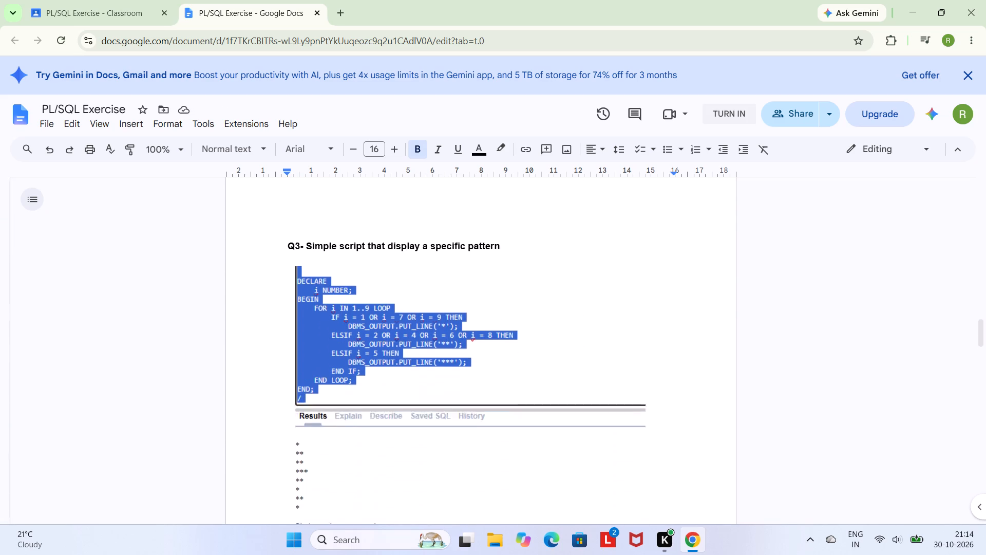
{"action": "scroll", "coordinate": [404, 240], "scroll_direction": "down", "scroll_amount": 4}
{"action": "scroll", "coordinate": [404, 240], "scroll_direction": "up", "scroll_amount": 2}
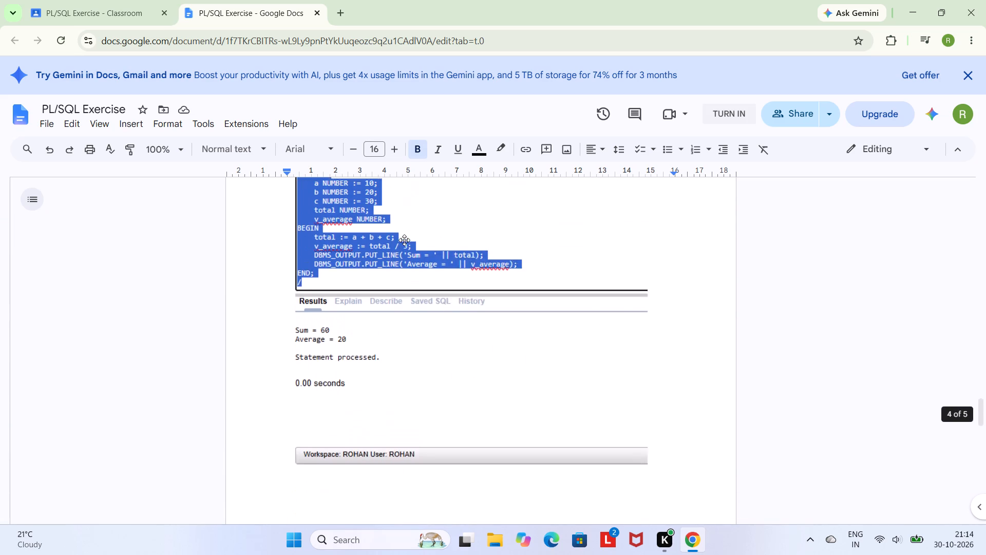
{"action": "scroll", "coordinate": [404, 240], "scroll_direction": "up", "scroll_amount": 2}
{"action": "scroll", "coordinate": [404, 240], "scroll_direction": "down", "scroll_amount": 1}
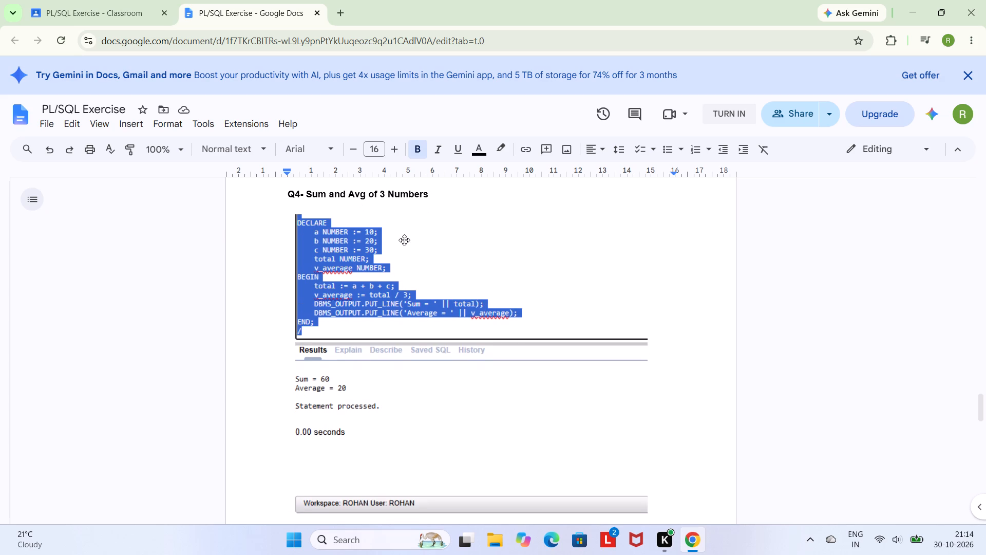
{"action": "scroll", "coordinate": [404, 240], "scroll_direction": "down", "scroll_amount": 3}
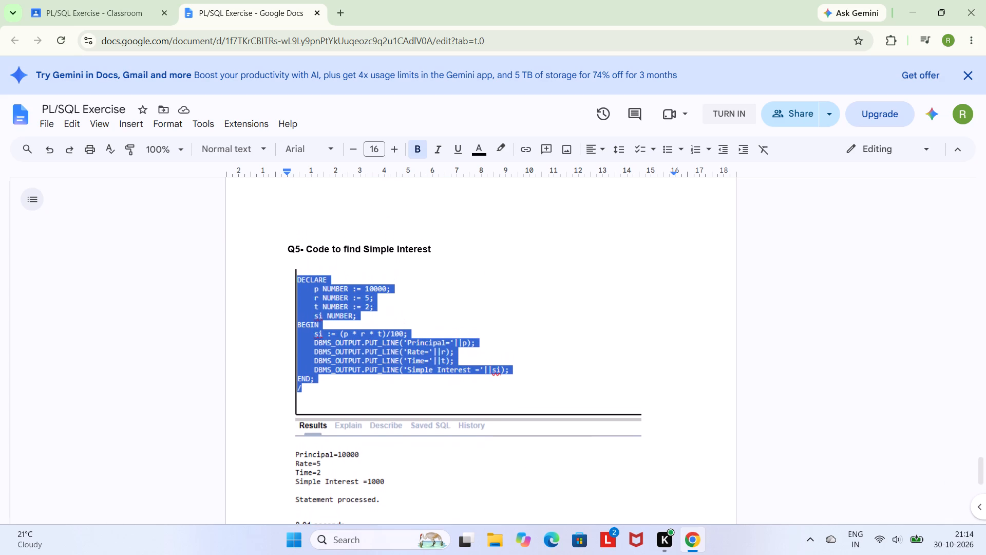
{"action": "scroll", "coordinate": [404, 240], "scroll_direction": "down", "scroll_amount": 4}
{"action": "scroll", "coordinate": [404, 240], "scroll_direction": "up", "scroll_amount": 3}
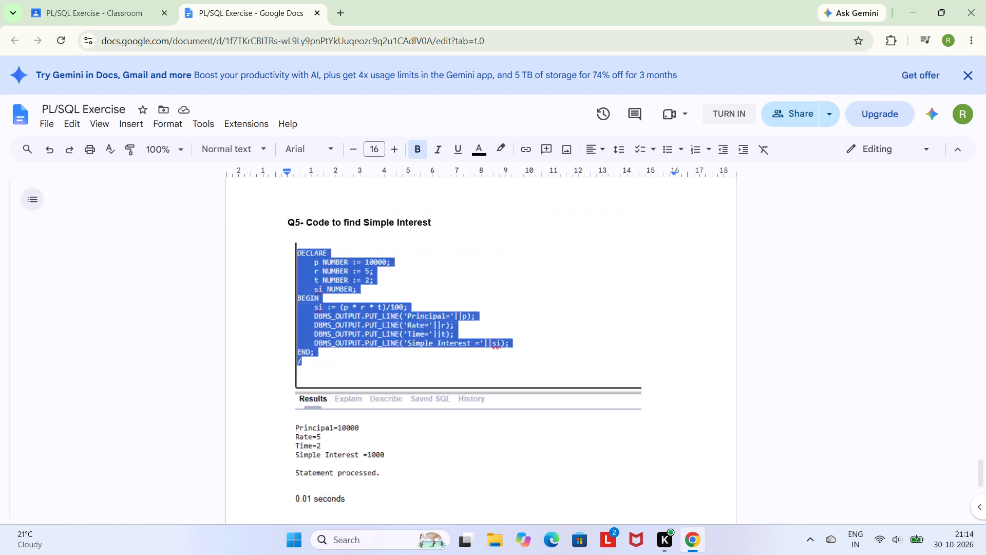
{"action": "scroll", "coordinate": [404, 240], "scroll_direction": "up", "scroll_amount": 10}
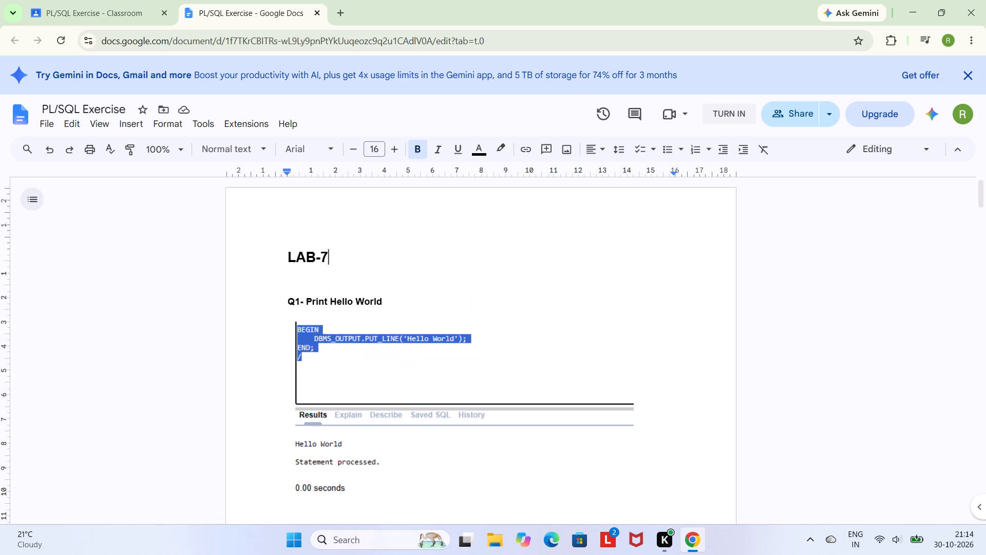